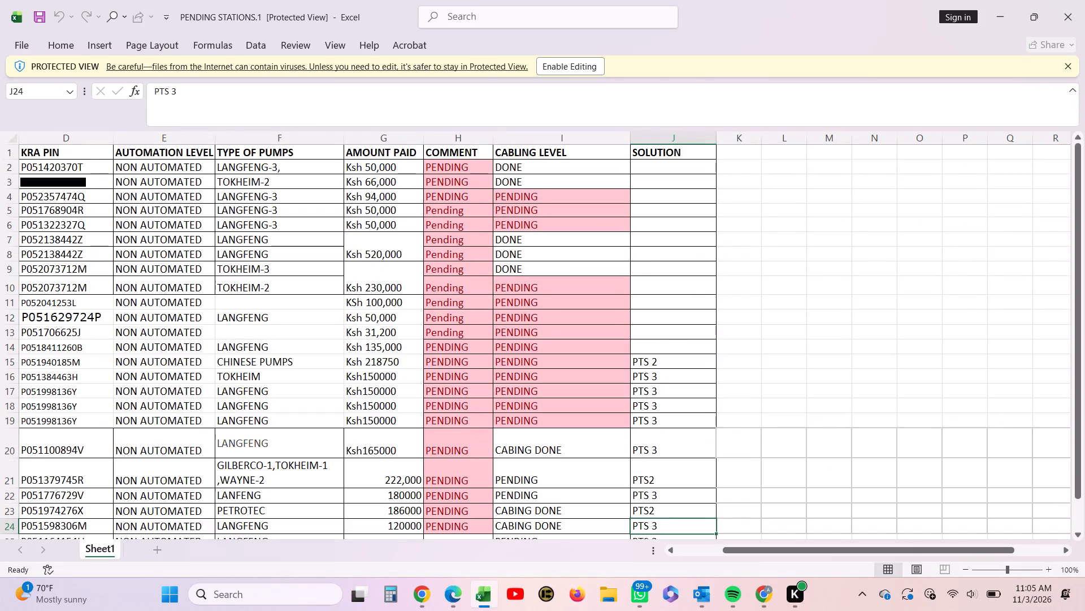
Review the pending stations table, checking the pump types, amounts paid, comments, cabling levels and solutions for every station.
{"action": "scroll", "coordinate": [589, 355], "scroll_direction": "down", "scroll_amount": 3}
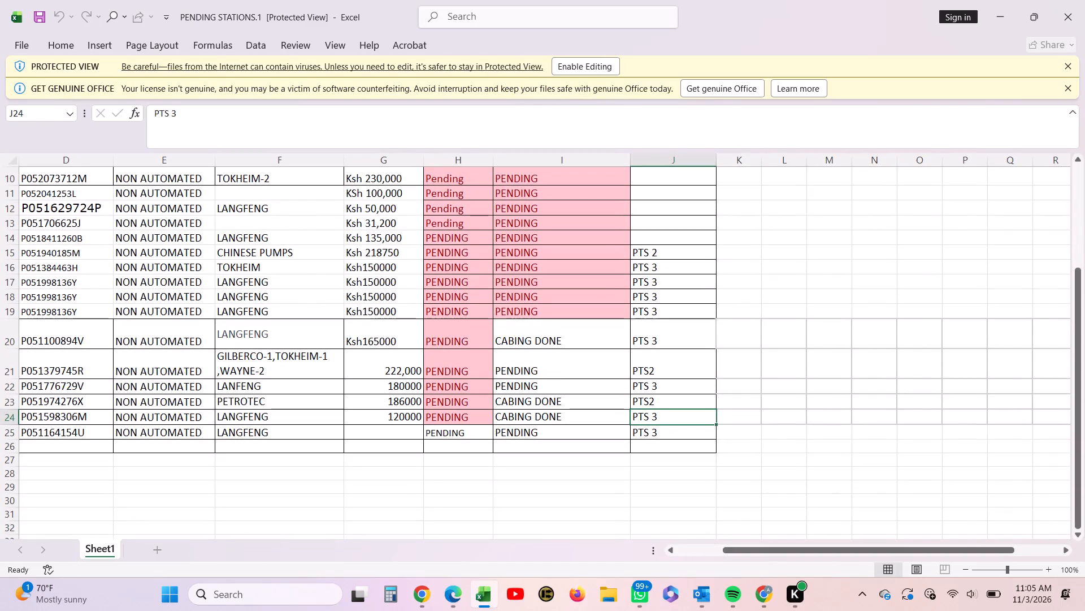
{"action": "scroll", "coordinate": [475, 349], "scroll_direction": "up", "scroll_amount": 2}
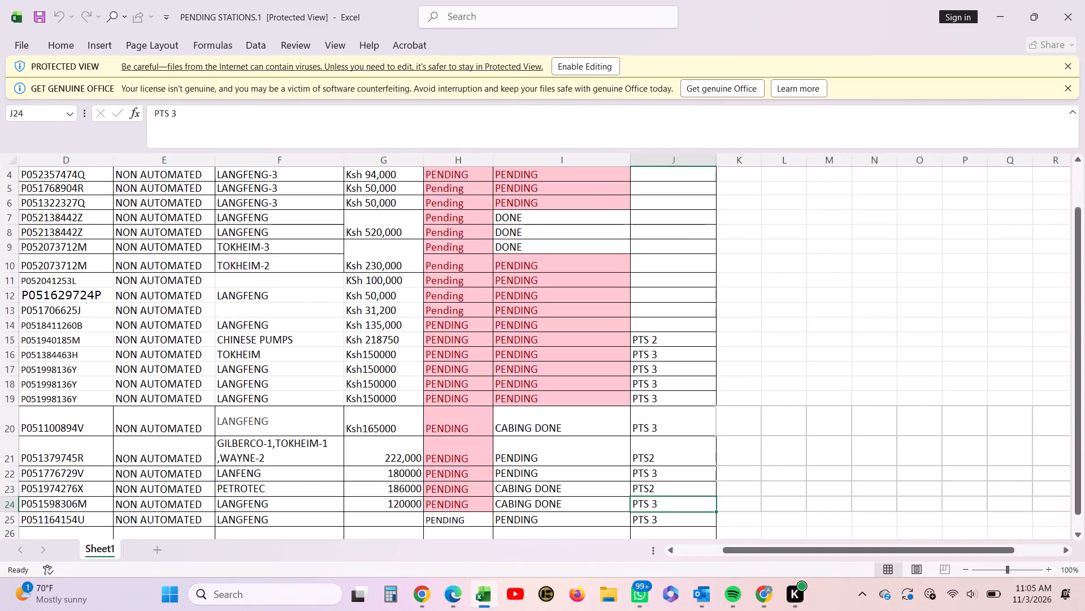
{"action": "scroll", "coordinate": [475, 349], "scroll_direction": "up", "scroll_amount": 2}
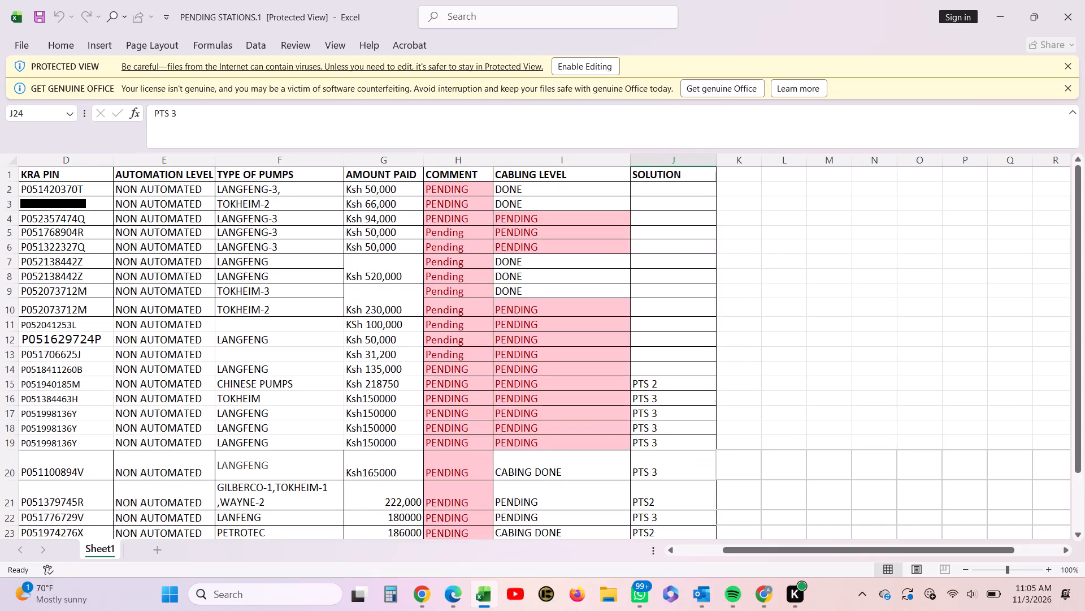
{"action": "scroll", "coordinate": [475, 349], "scroll_direction": "down", "scroll_amount": 3}
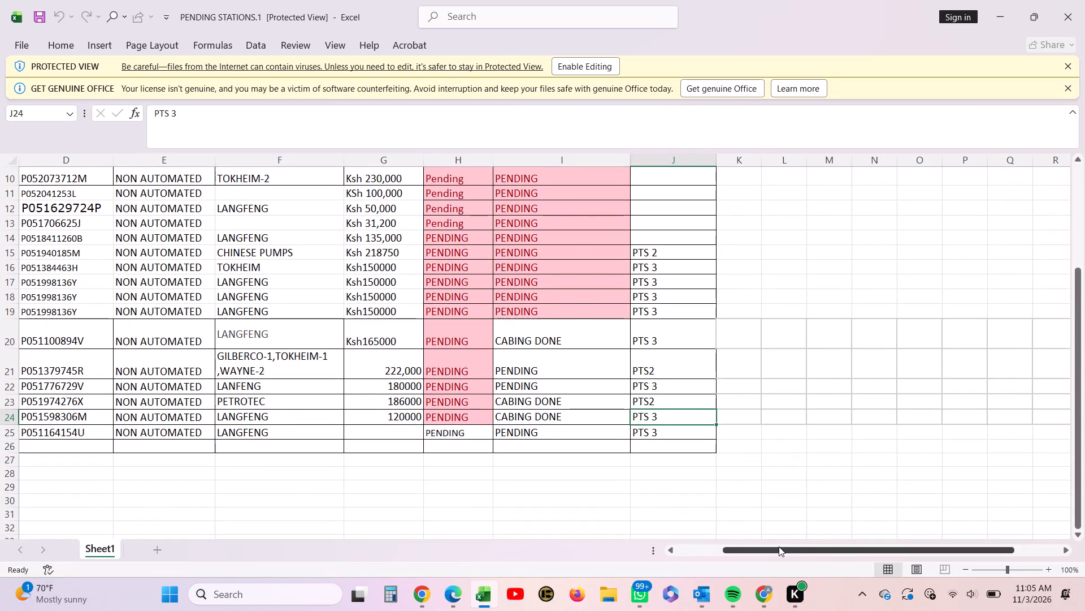
{"action": "left_click_drag", "start_coordinate": [779, 547], "coordinate": [718, 557]}
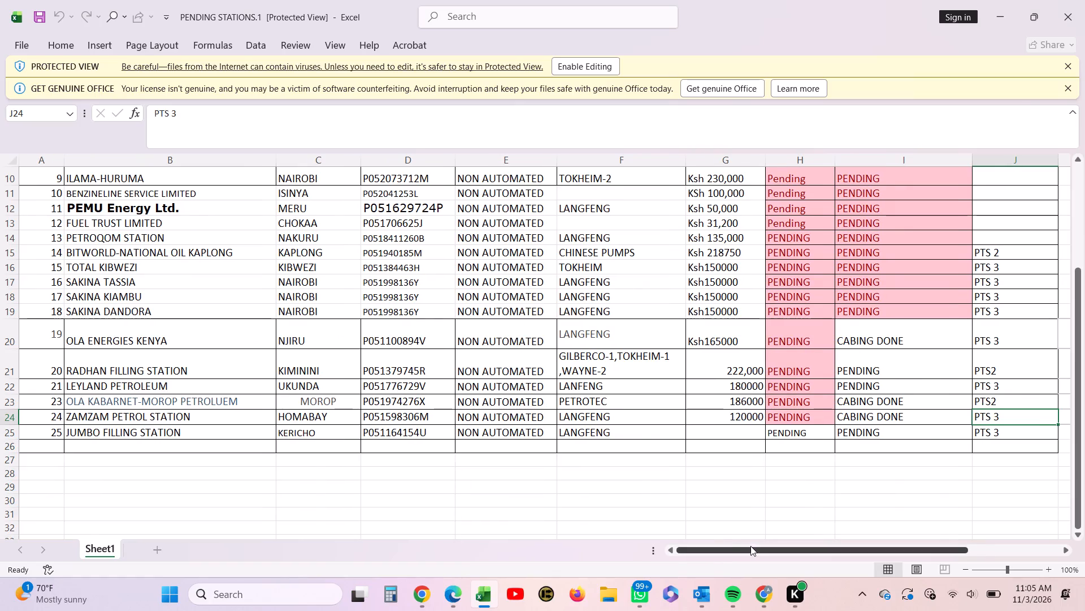
{"action": "left_click_drag", "start_coordinate": [750, 546], "coordinate": [796, 545]}
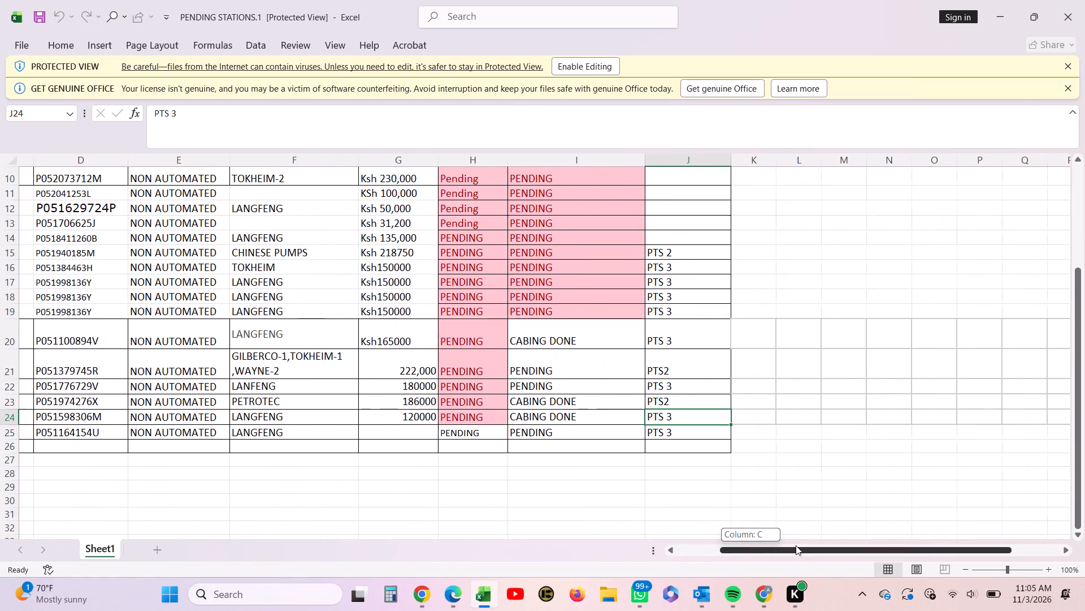
{"action": "left_click_drag", "start_coordinate": [796, 545], "coordinate": [795, 544]}
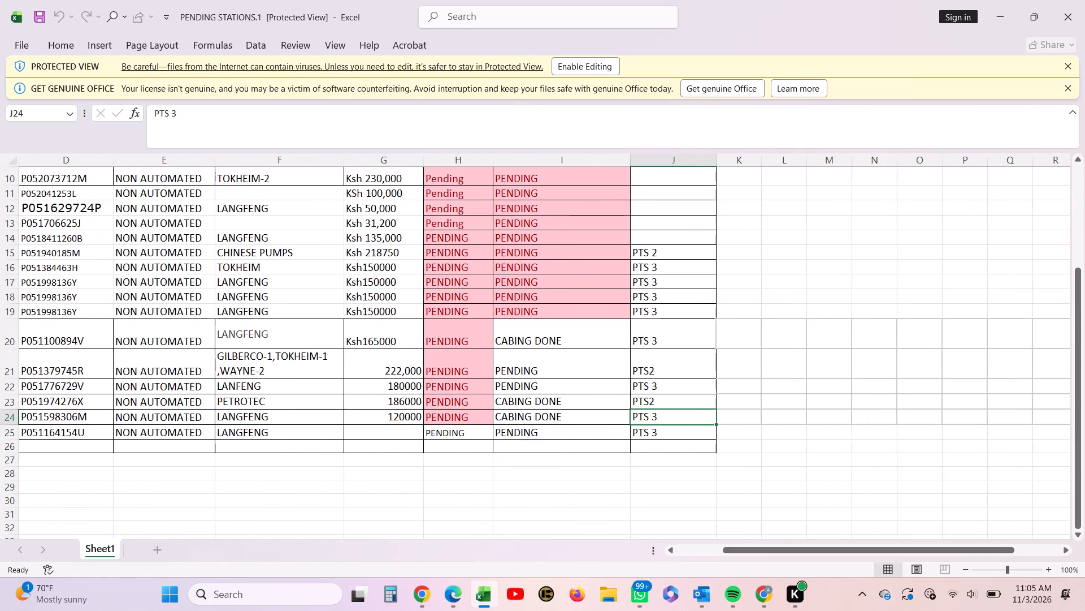
{"action": "scroll", "coordinate": [669, 321], "scroll_direction": "up", "scroll_amount": 5}
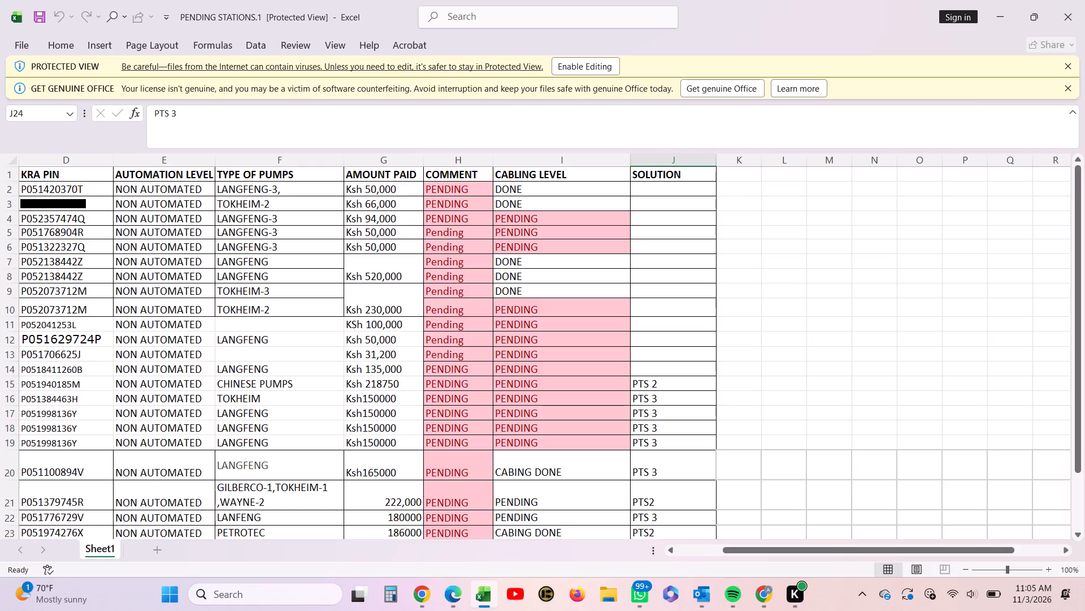
{"action": "scroll", "coordinate": [670, 317], "scroll_direction": "down", "scroll_amount": 1}
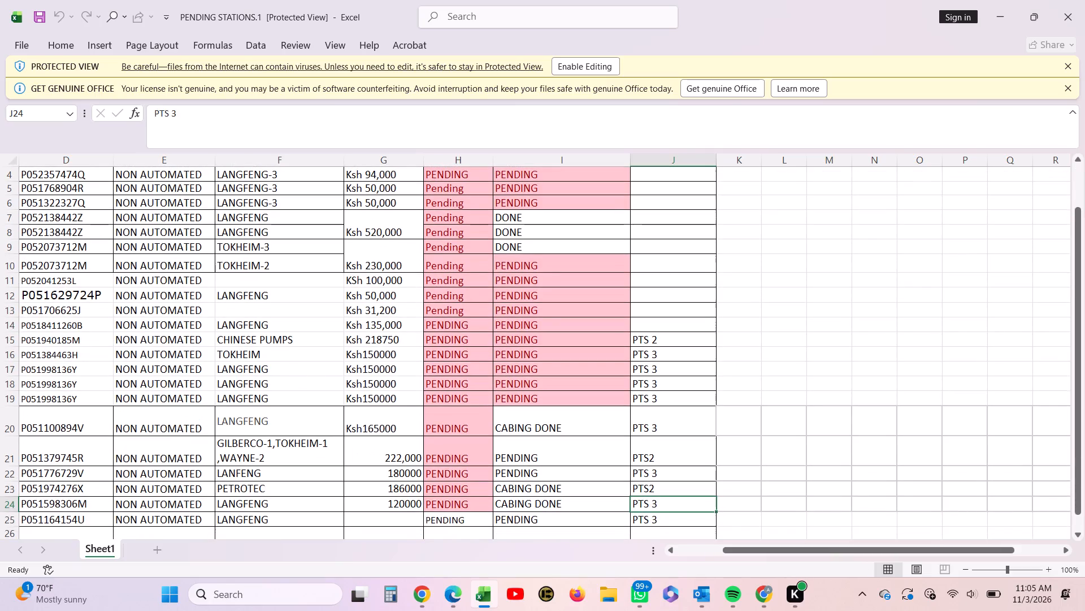
{"action": "scroll", "coordinate": [670, 317], "scroll_direction": "up", "scroll_amount": 1}
{"action": "scroll", "coordinate": [670, 317], "scroll_direction": "down", "scroll_amount": 1}
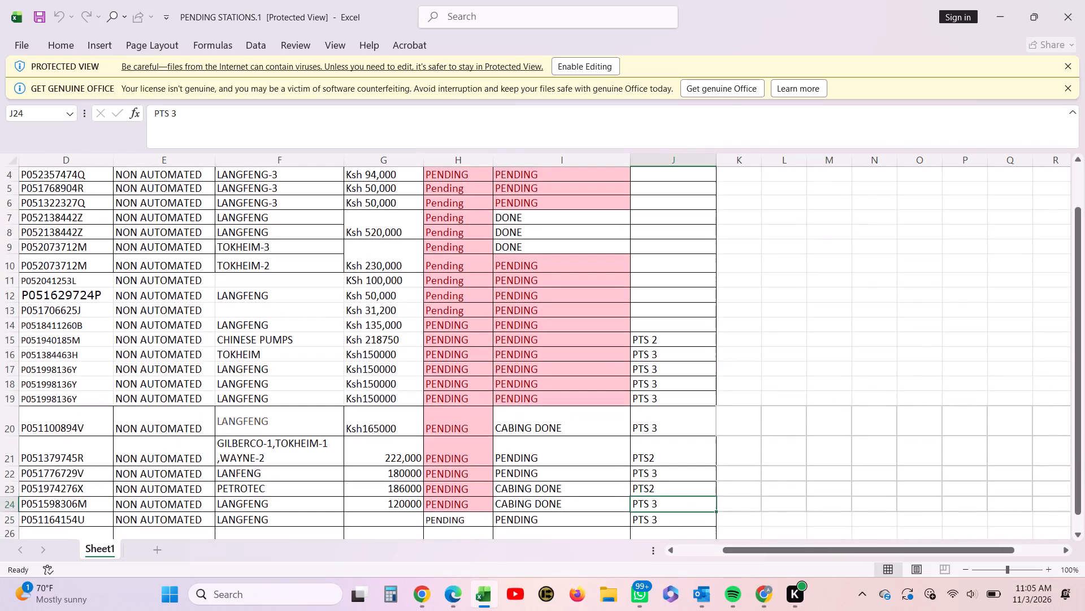
{"action": "scroll", "coordinate": [670, 317], "scroll_direction": "up", "scroll_amount": 4}
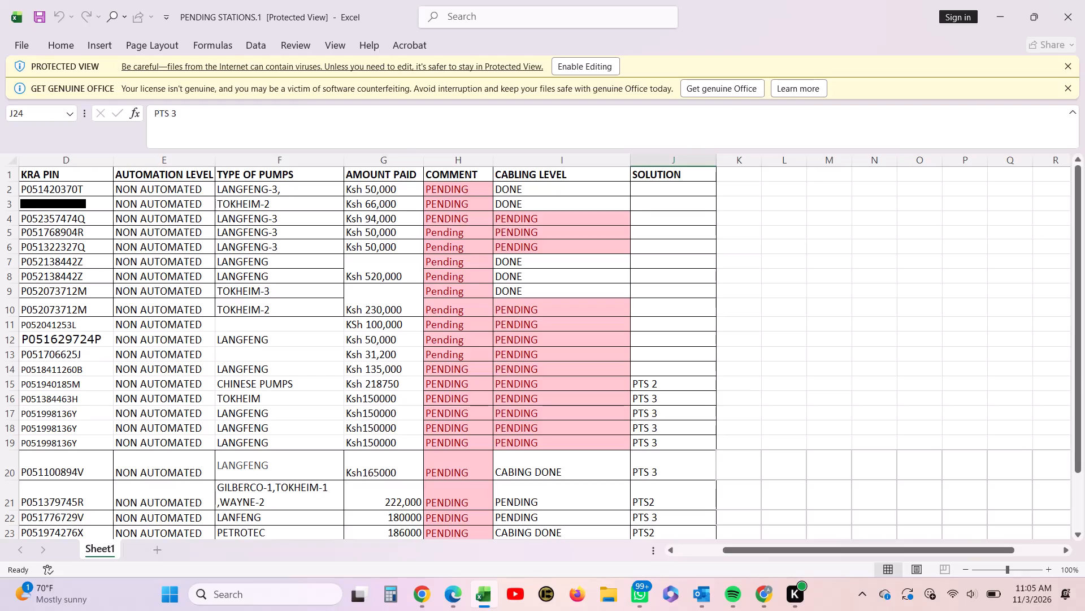
{"action": "scroll", "coordinate": [670, 317], "scroll_direction": "up", "scroll_amount": 1}
{"action": "scroll", "coordinate": [670, 317], "scroll_direction": "down", "scroll_amount": 4}
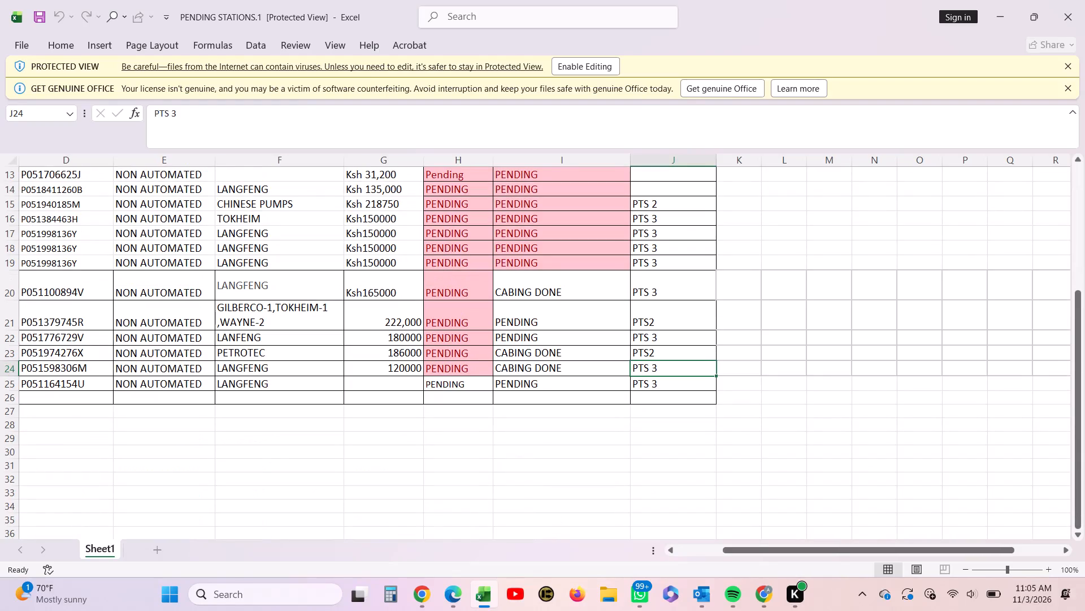
{"action": "scroll", "coordinate": [670, 317], "scroll_direction": "up", "scroll_amount": 2}
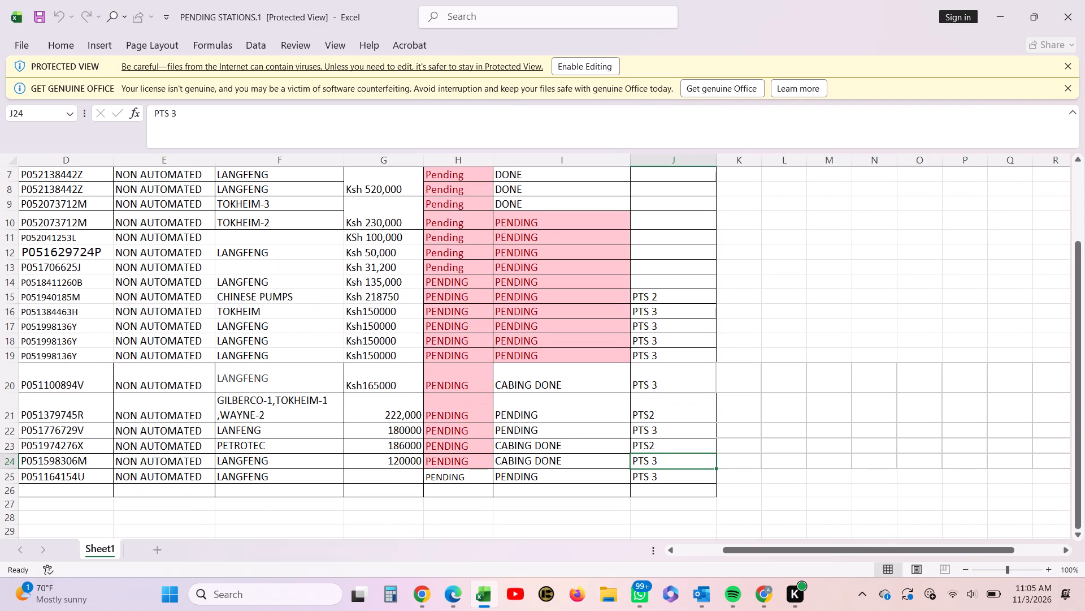
{"action": "scroll", "coordinate": [670, 317], "scroll_direction": "up", "scroll_amount": 1}
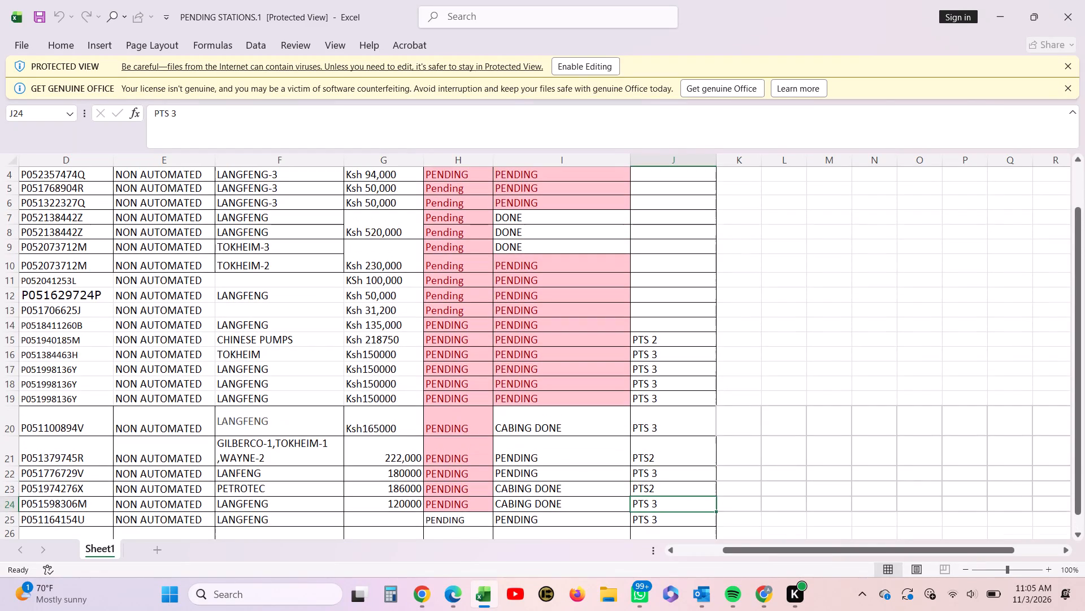
{"action": "scroll", "coordinate": [670, 317], "scroll_direction": "up", "scroll_amount": 1}
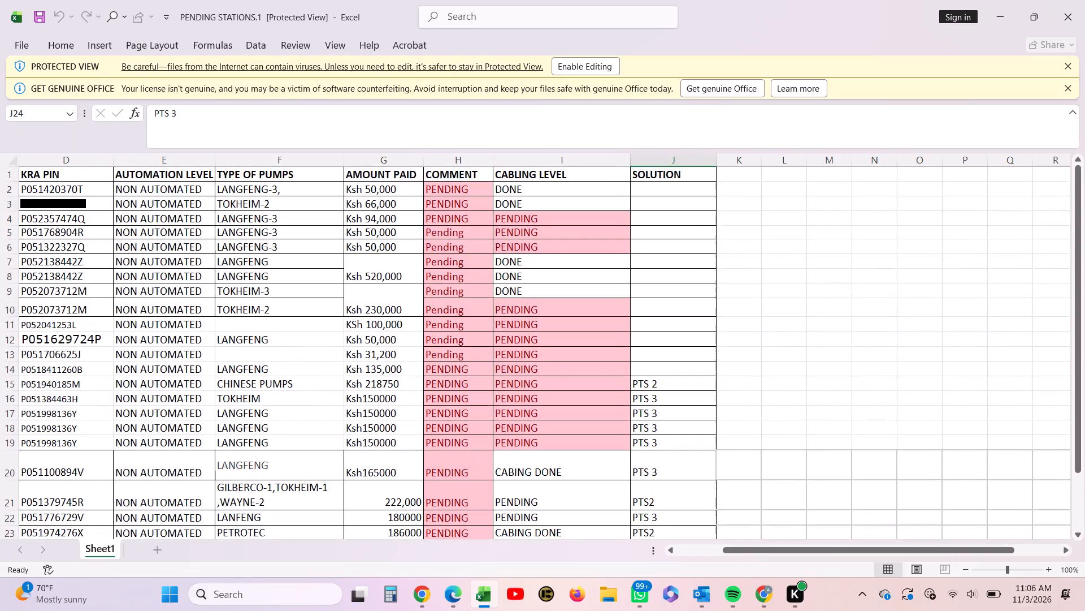
{"action": "scroll", "coordinate": [670, 317], "scroll_direction": "up", "scroll_amount": 1}
Examine all station rows across the full table width, from oil marketing name and location through cabling level and solution.
{"action": "scroll", "coordinate": [670, 328], "scroll_direction": "down", "scroll_amount": 1}
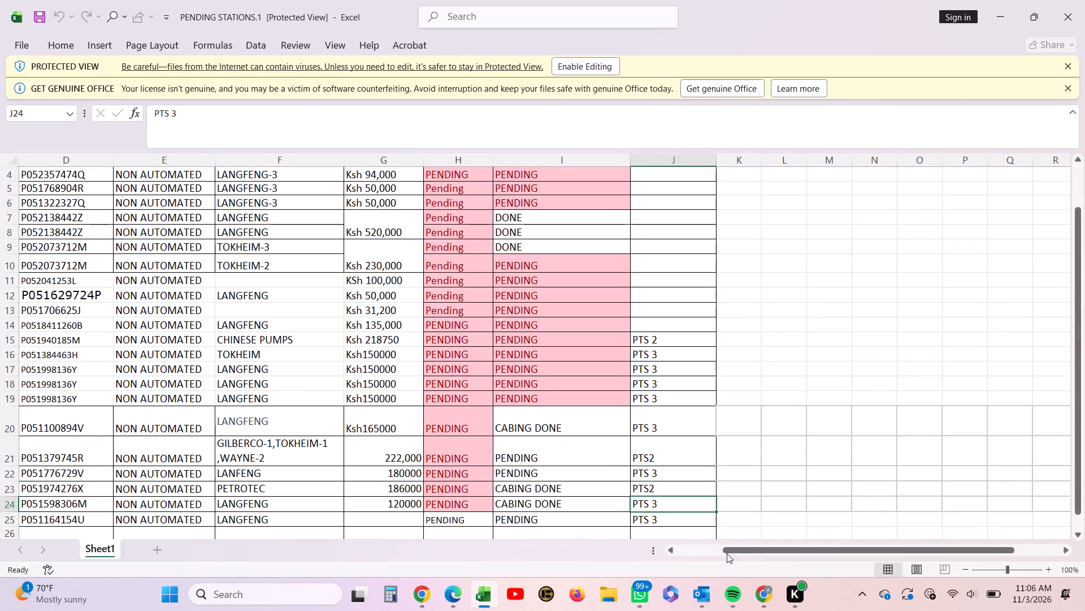
{"action": "left_click_drag", "start_coordinate": [727, 554], "coordinate": [679, 561]}
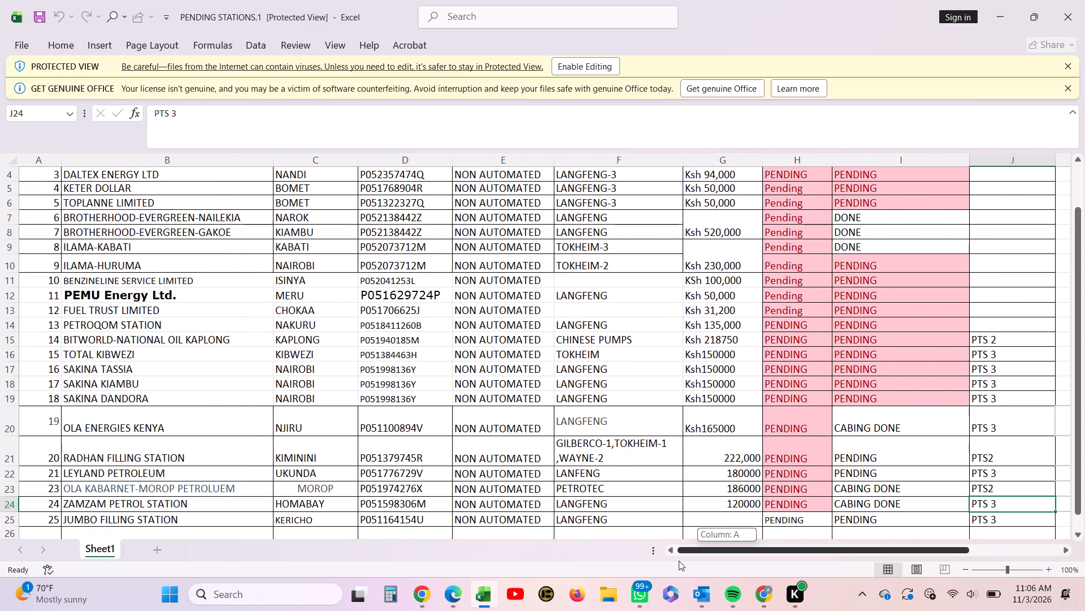
{"action": "left_click_drag", "start_coordinate": [679, 561], "coordinate": [700, 565]}
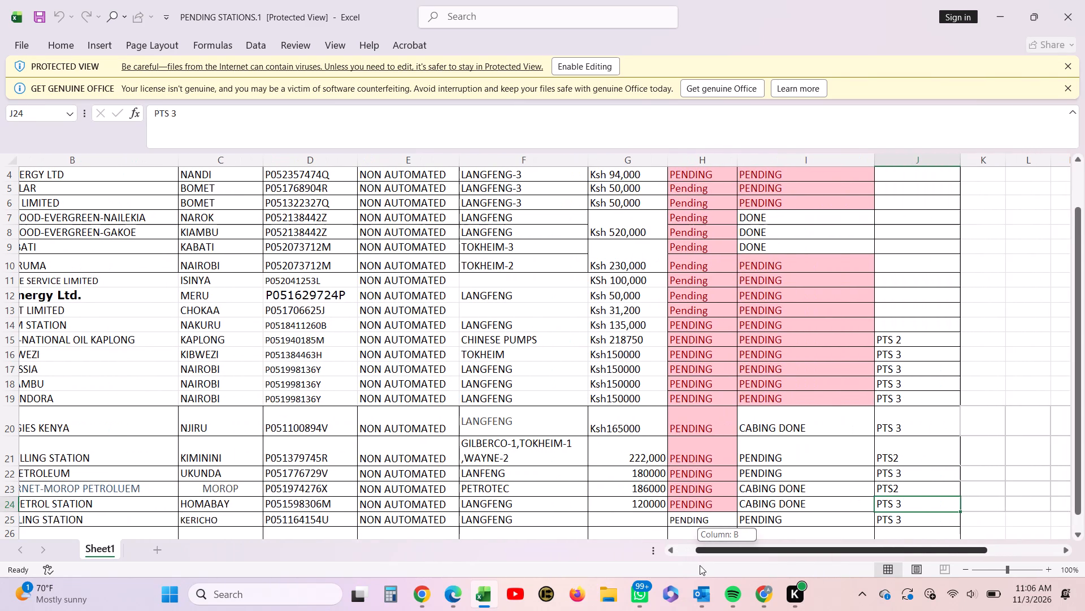
{"action": "left_click_drag", "start_coordinate": [700, 565], "coordinate": [683, 566]}
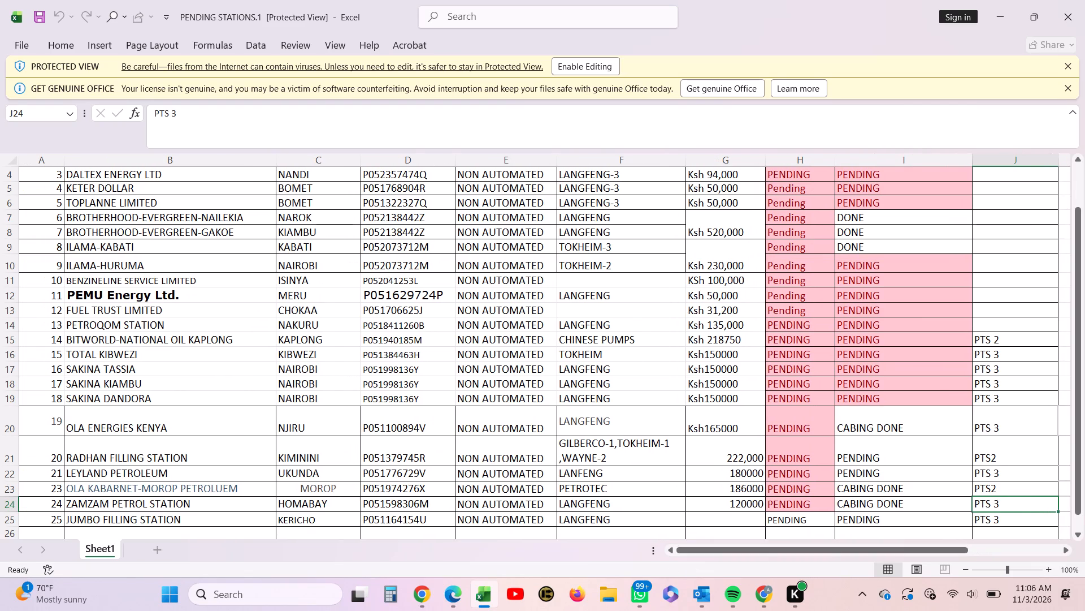
{"action": "scroll", "coordinate": [500, 439], "scroll_direction": "down", "scroll_amount": 1}
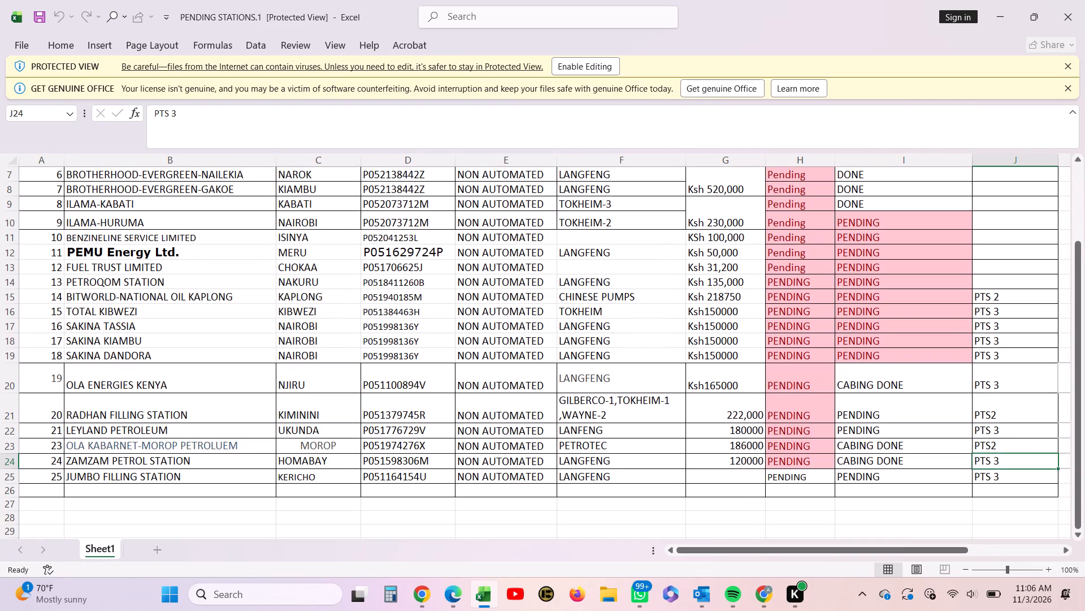
{"action": "scroll", "coordinate": [500, 439], "scroll_direction": "up", "scroll_amount": 3}
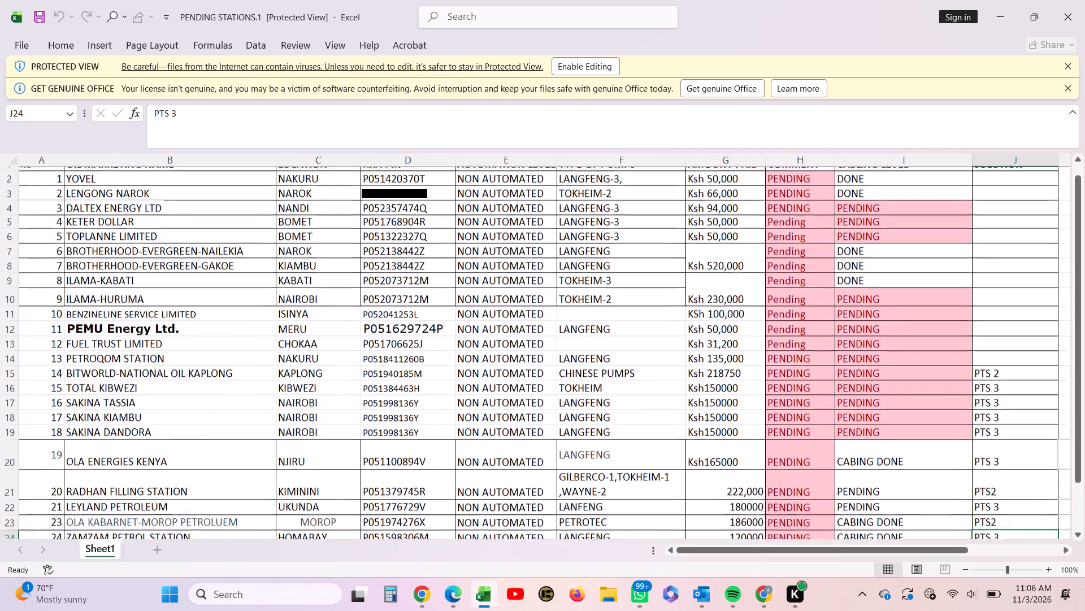
{"action": "scroll", "coordinate": [500, 437], "scroll_direction": "up", "scroll_amount": 1}
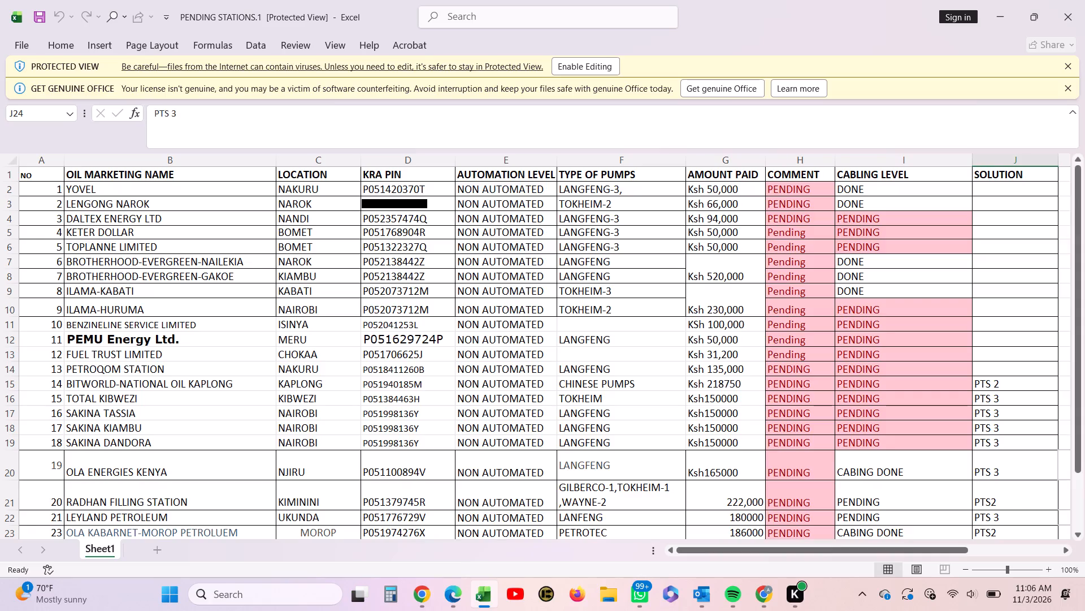
{"action": "scroll", "coordinate": [852, 280], "scroll_direction": "down", "scroll_amount": 2}
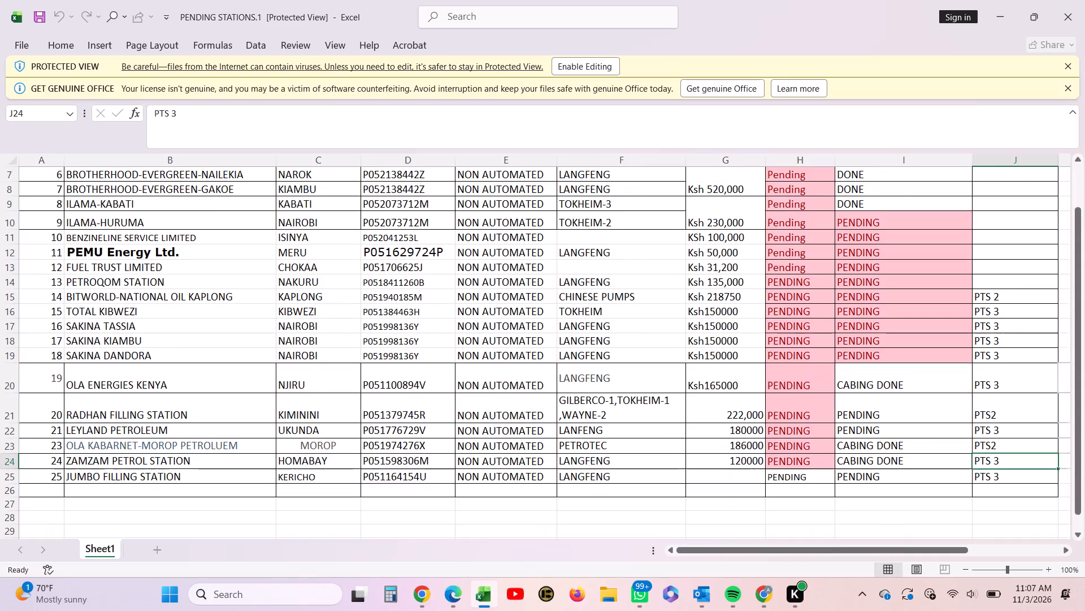
{"action": "scroll", "coordinate": [865, 391], "scroll_direction": "down", "scroll_amount": 1}
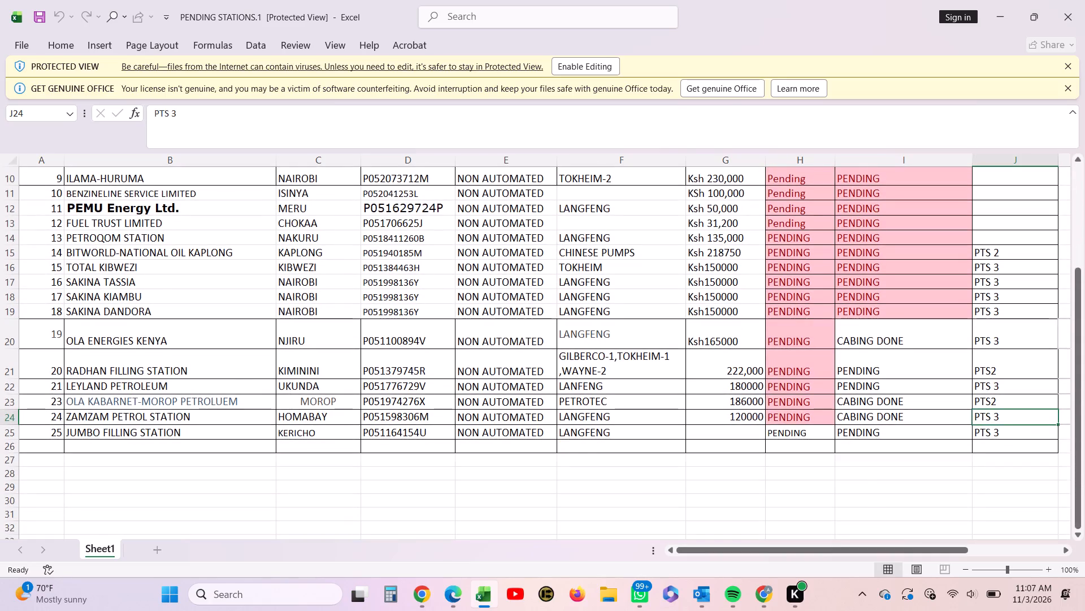
{"action": "scroll", "coordinate": [850, 306], "scroll_direction": "up", "scroll_amount": 3}
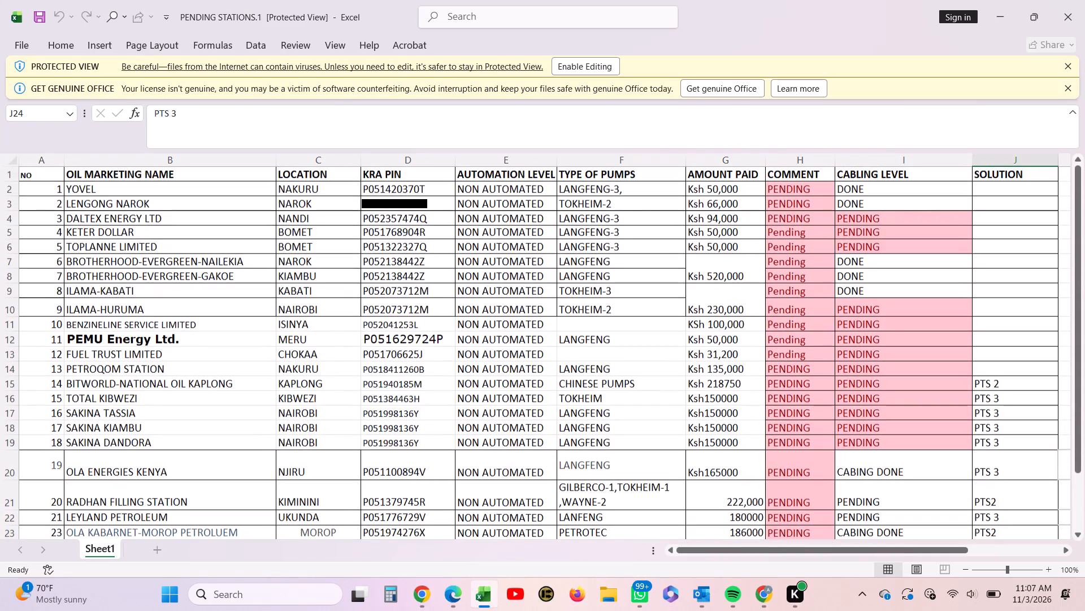
{"action": "scroll", "coordinate": [874, 376], "scroll_direction": "down", "scroll_amount": 2}
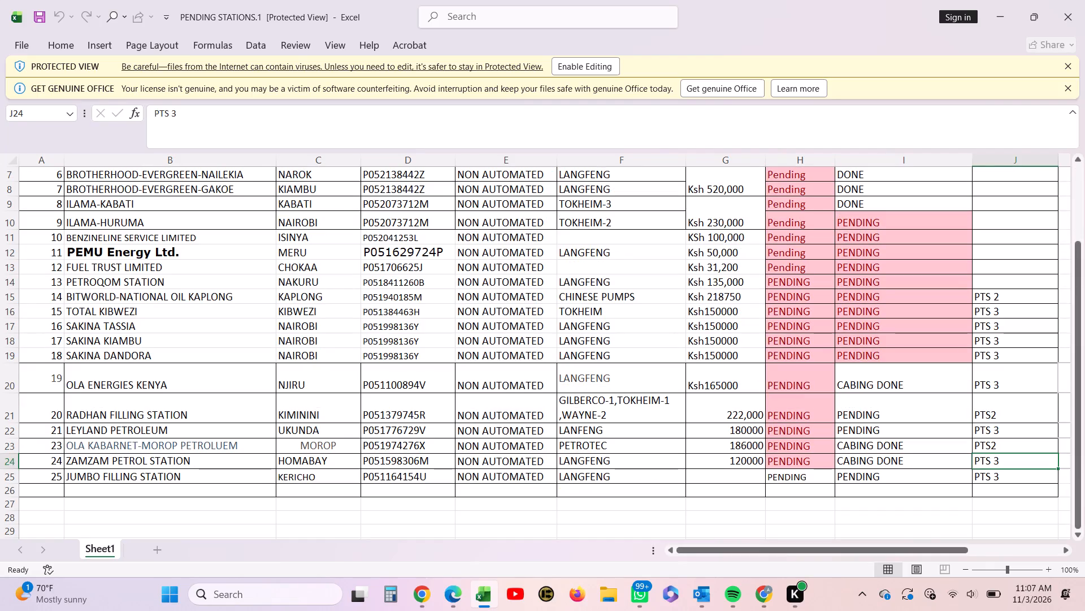
Select the cabling level cell of OLA ENERGIES KENYA (I20) and enable editing of the protected workbook.
{"action": "left_click", "coordinate": [860, 388]}
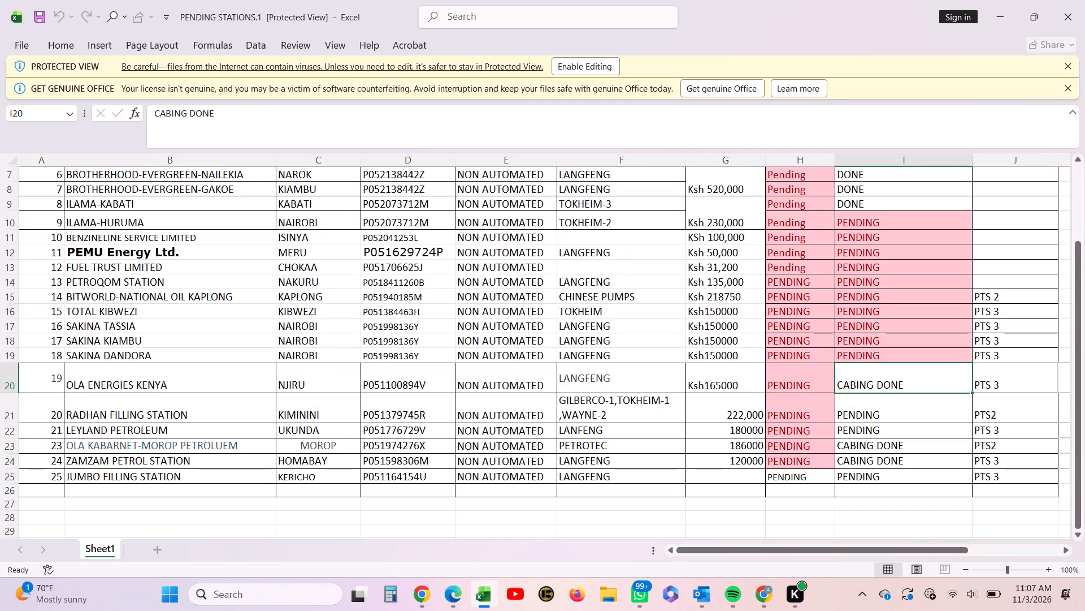
{"action": "left_click", "coordinate": [171, 112]}
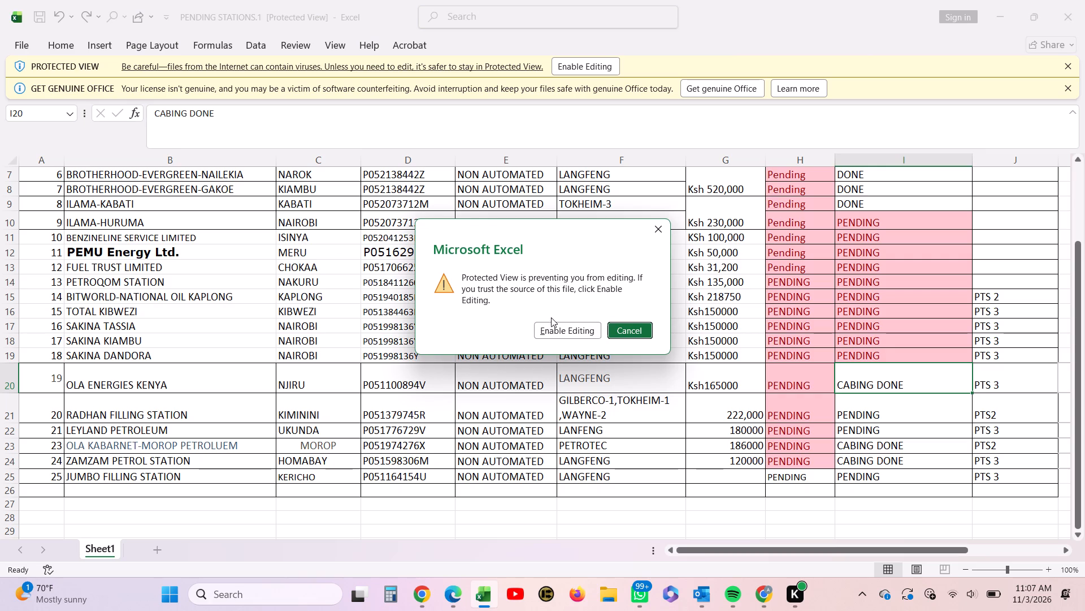
{"action": "left_click", "coordinate": [551, 330]}
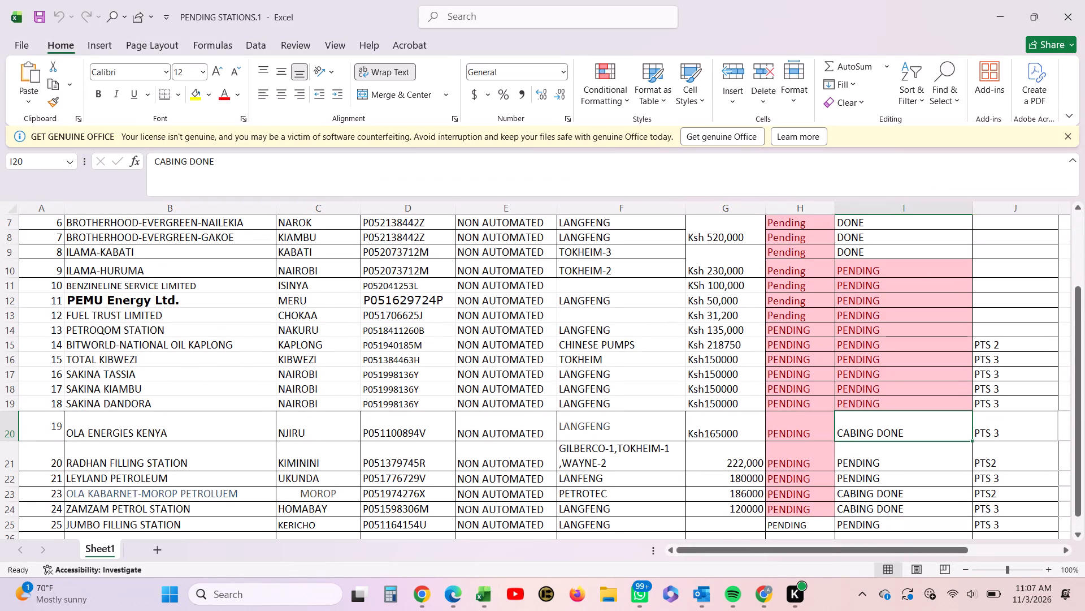
Correct the misspelled cabling level of OLA ENERGIES KENYA in cell I20 to CABLING DONE.
{"action": "left_click", "coordinate": [171, 161]}
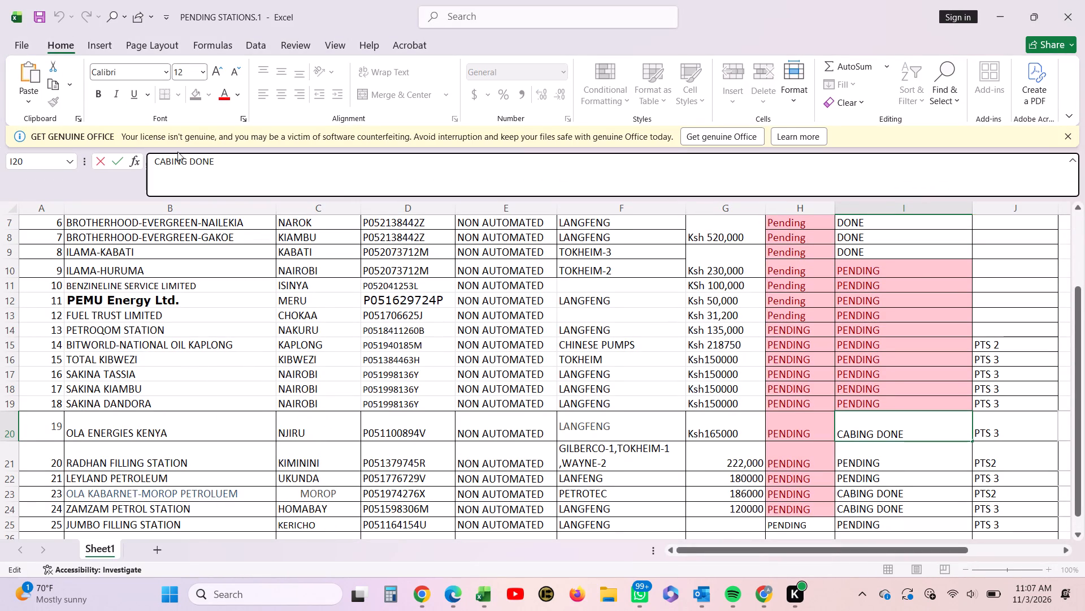
{"action": "key", "text": "shift+l"}
Correct the misspelled cabling levels of OLA KABARNET-MOROP PETROLUEM (I23) and ZAMZAM PETROL STATION (I24) to CABLING DONE.
{"action": "scroll", "coordinate": [580, 351], "scroll_direction": "down", "scroll_amount": 2}
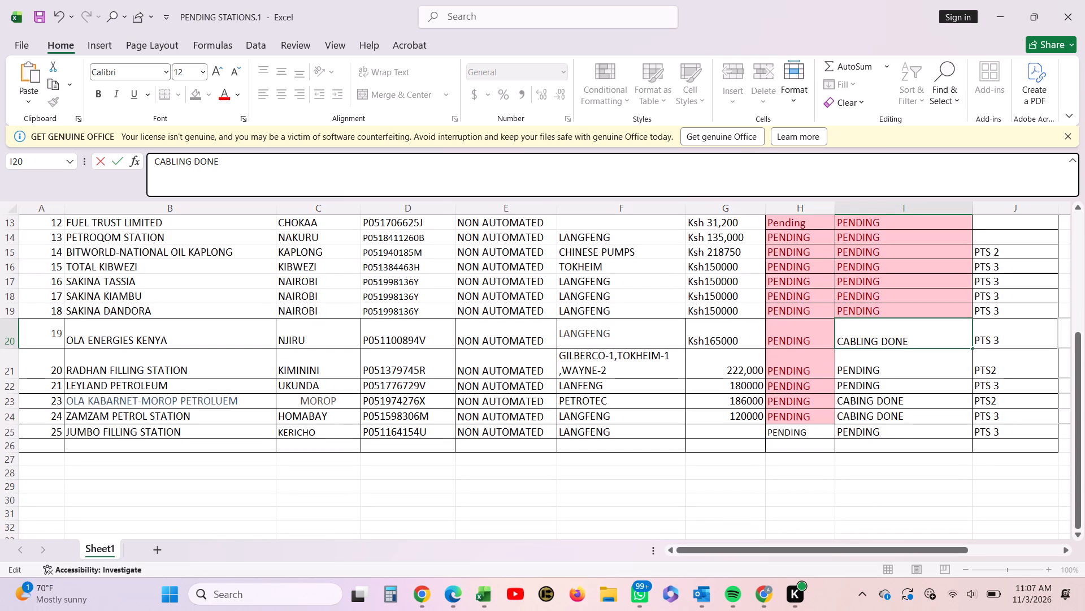
{"action": "left_click", "coordinate": [860, 404]}
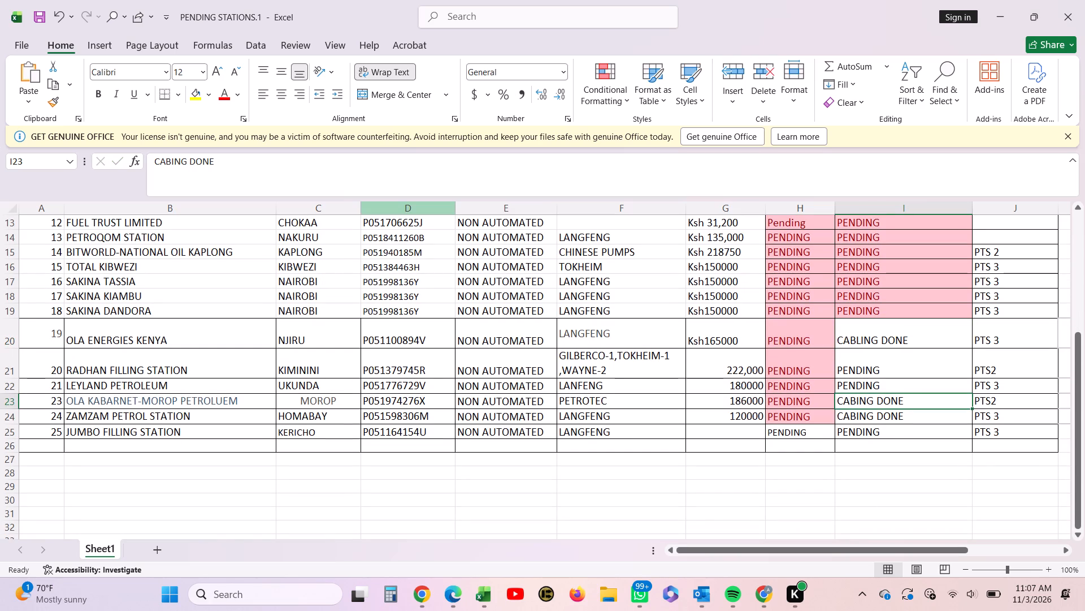
{"action": "left_click", "coordinate": [172, 161]}
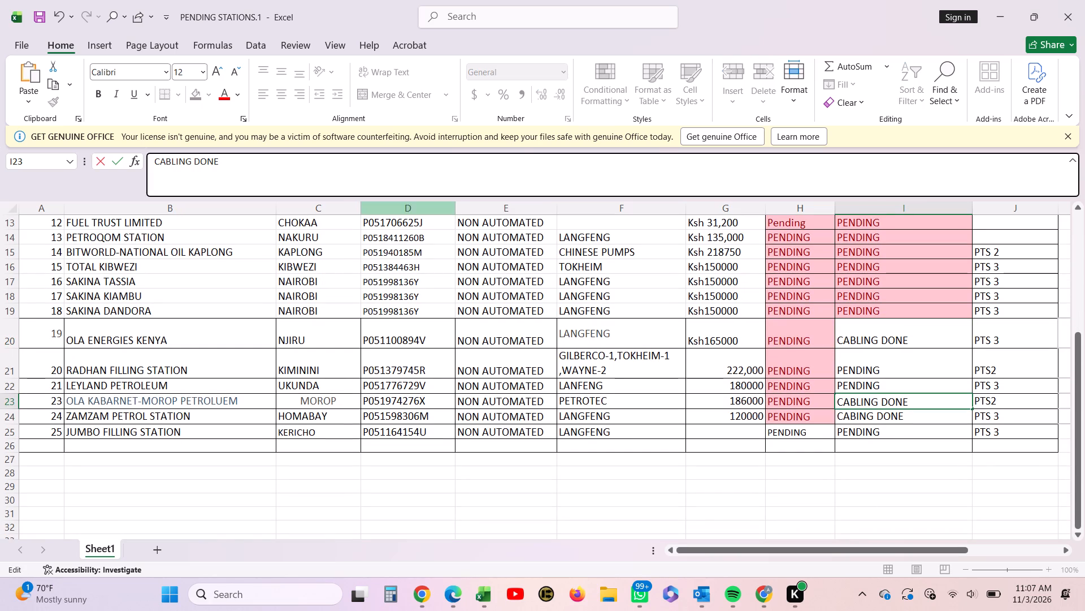
{"action": "left_click", "coordinate": [859, 422]}
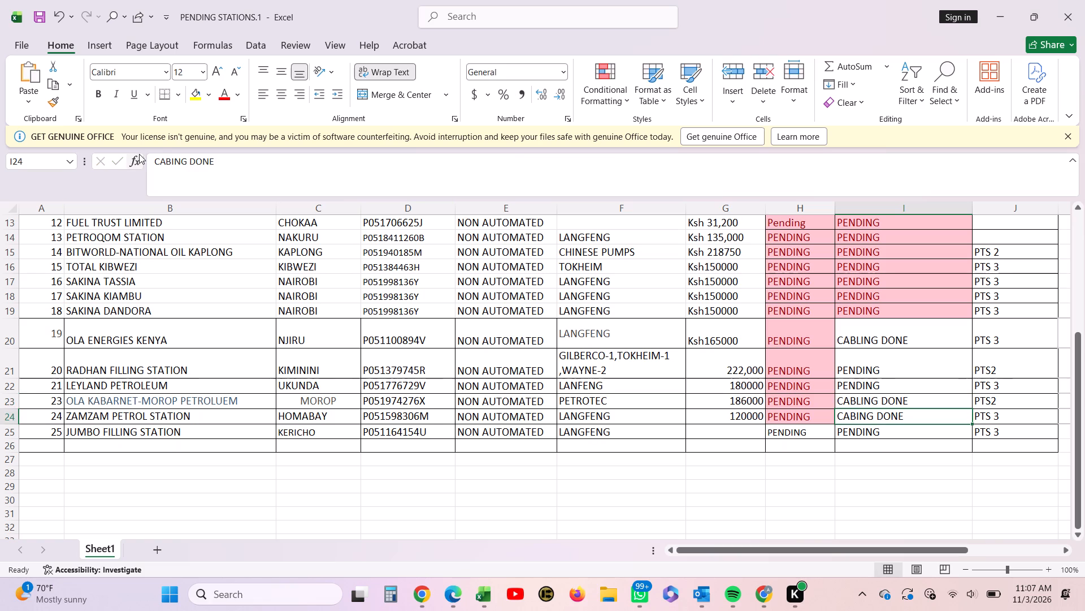
{"action": "left_click", "coordinate": [171, 162]}
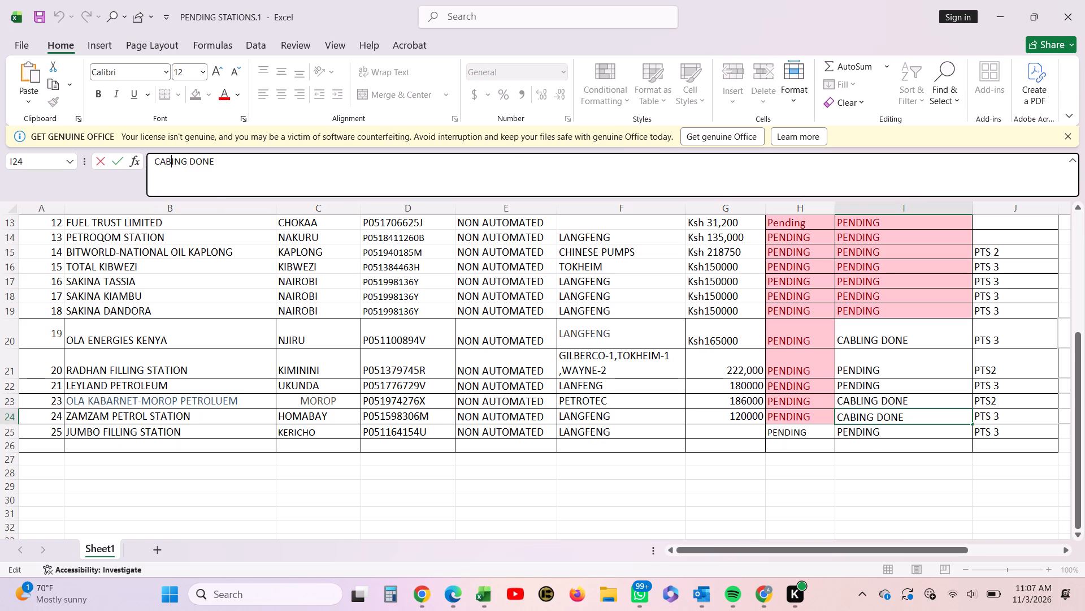
{"action": "key", "text": "l"}
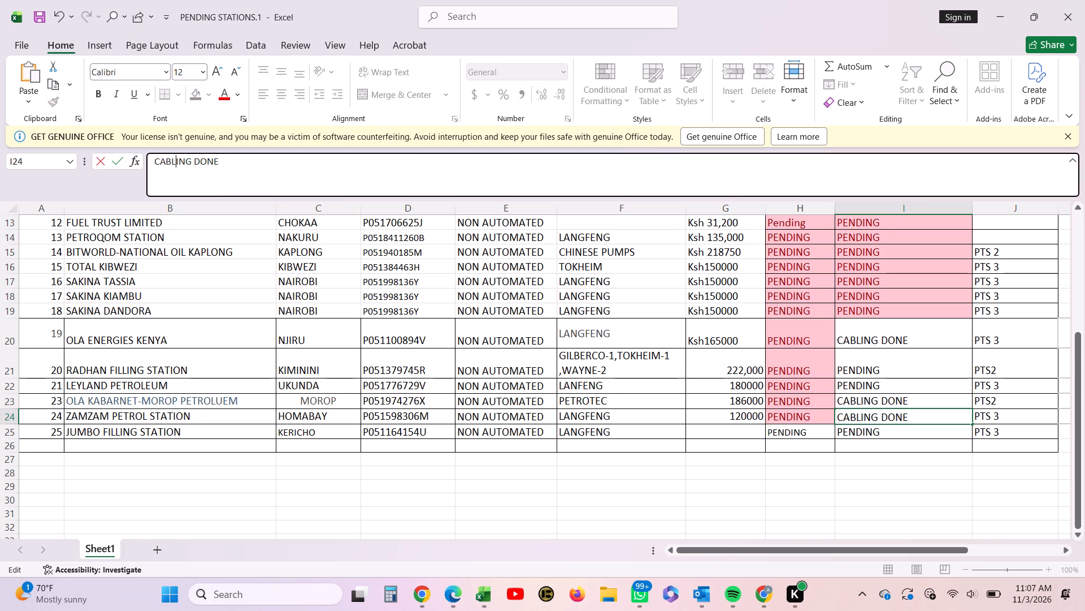
Enter PTS-3 as the solution for YOVEL in cell J2.
{"action": "scroll", "coordinate": [854, 356], "scroll_direction": "up", "scroll_amount": 10}
{"action": "scroll", "coordinate": [834, 382], "scroll_direction": "down", "scroll_amount": 3}
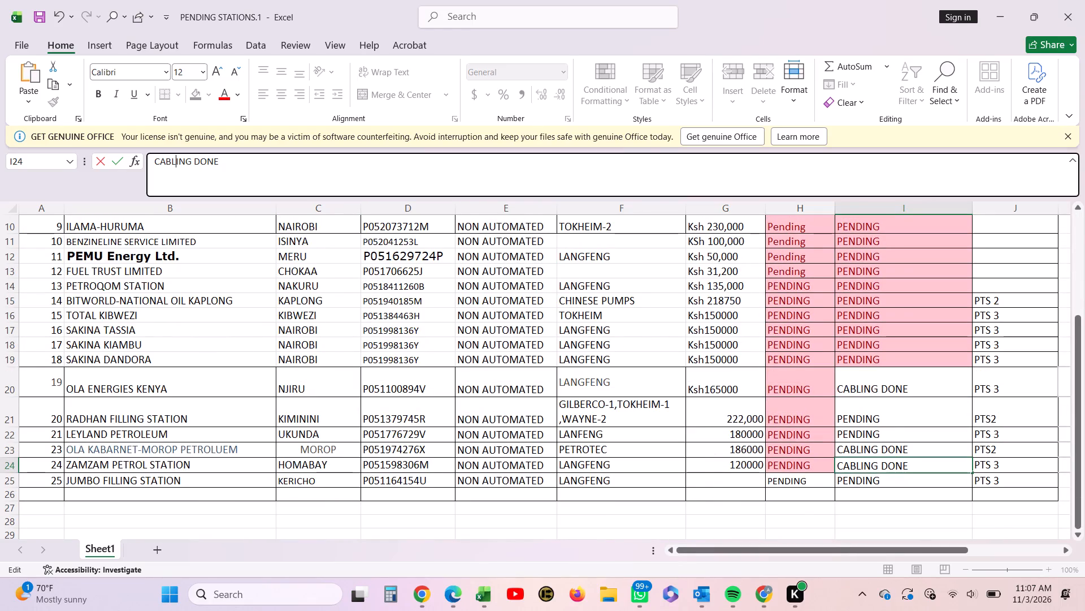
{"action": "scroll", "coordinate": [980, 449], "scroll_direction": "up", "scroll_amount": 6}
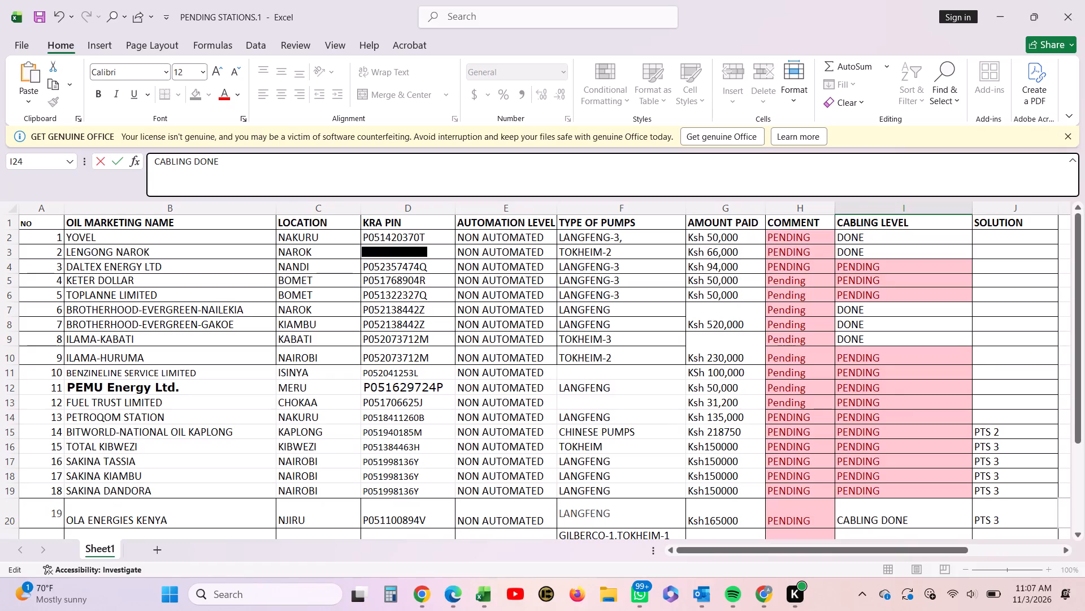
{"action": "left_click", "coordinate": [996, 242]}
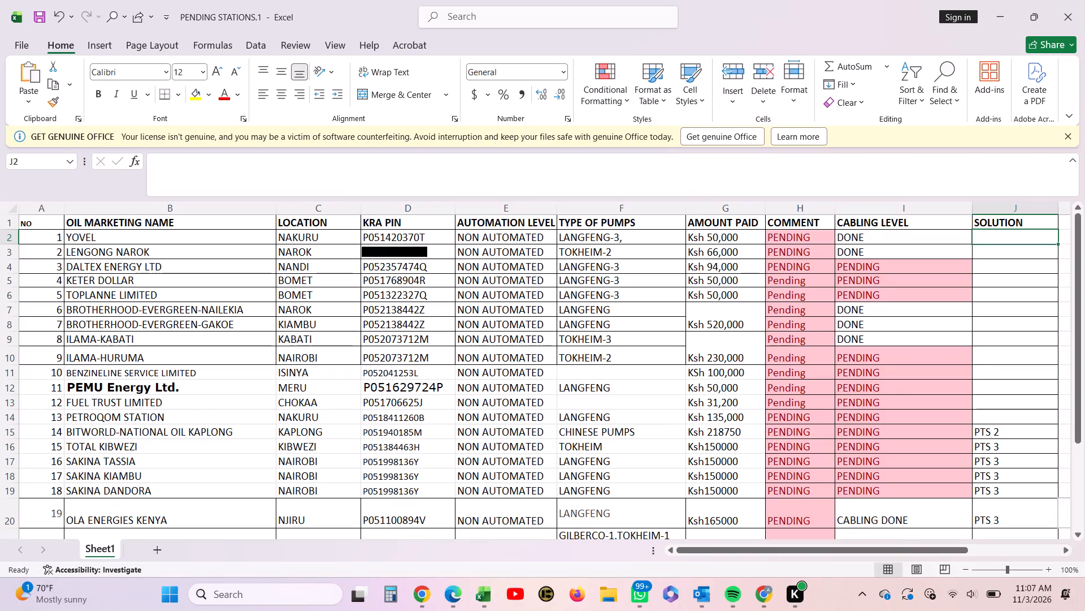
{"action": "key", "text": "p"}
{"action": "key", "text": "t"}
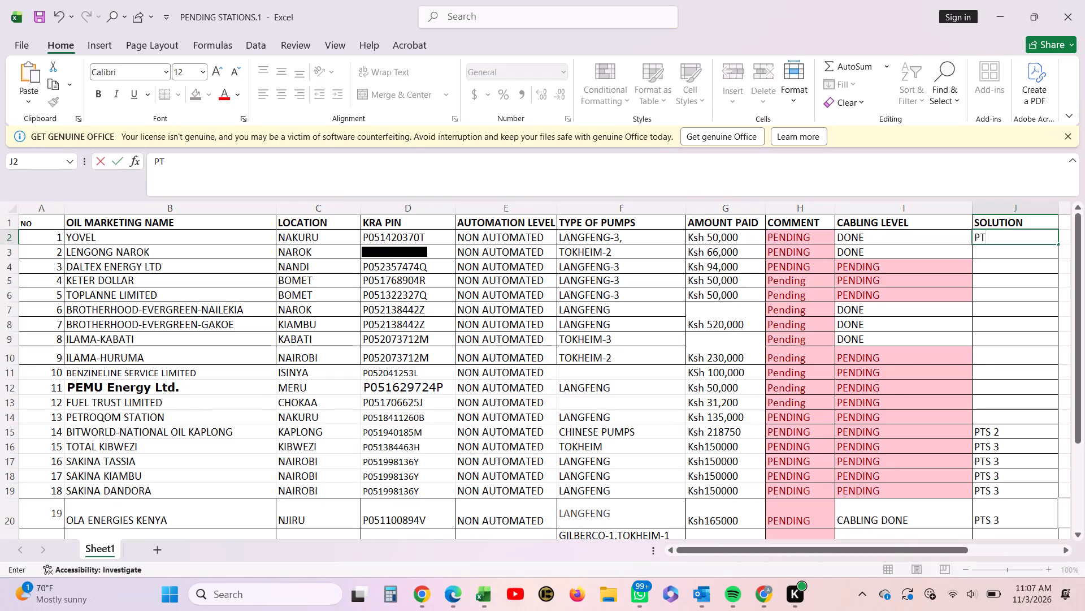
{"action": "key", "text": "s"}
{"action": "key", "text": "minus"}
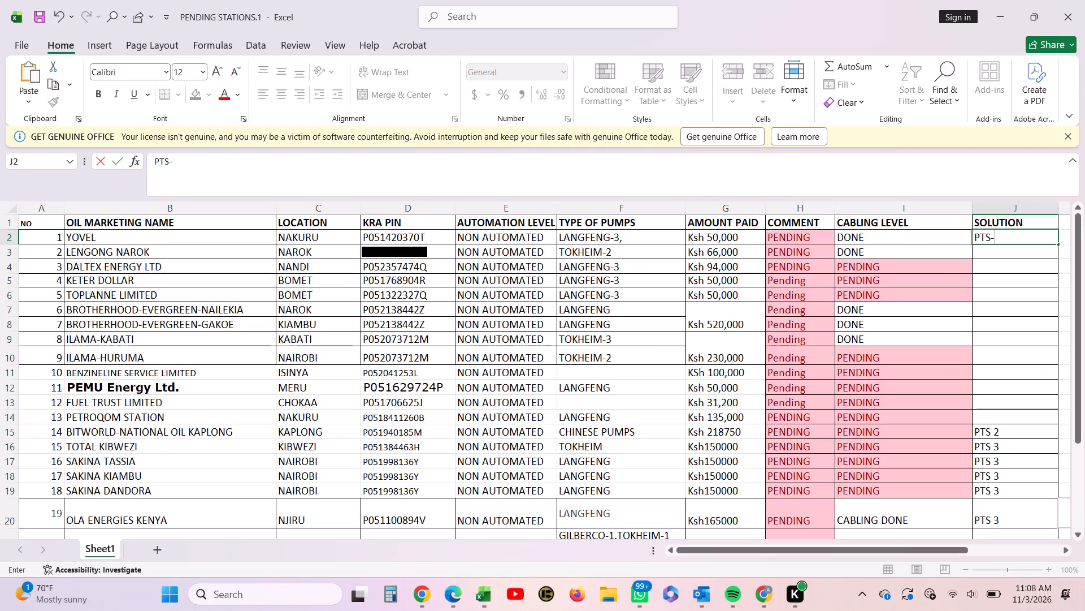
{"action": "key", "text": "3"}
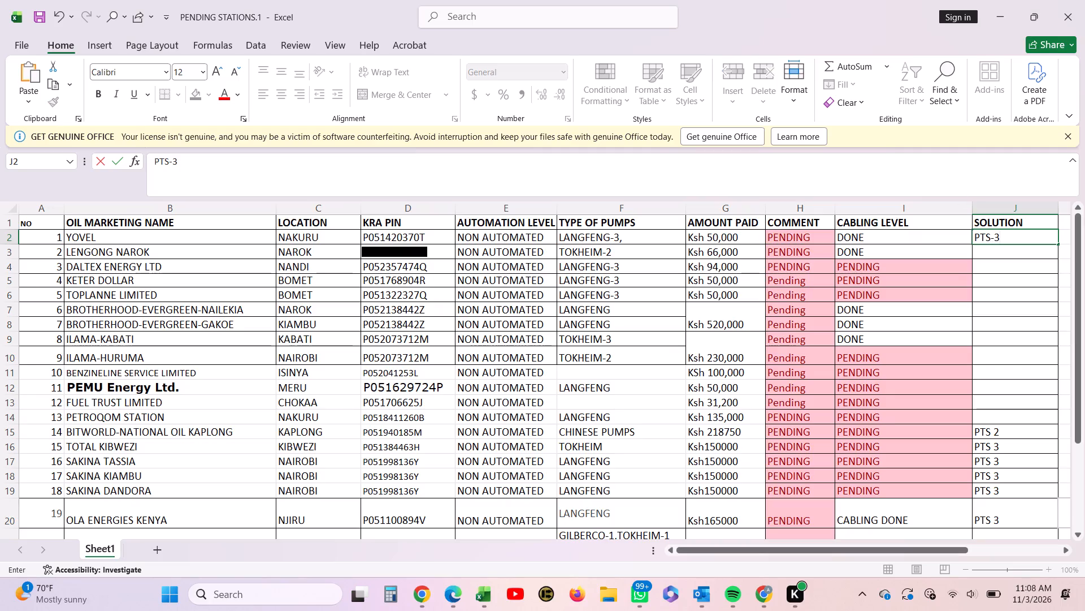
{"action": "left_click", "coordinate": [979, 266]}
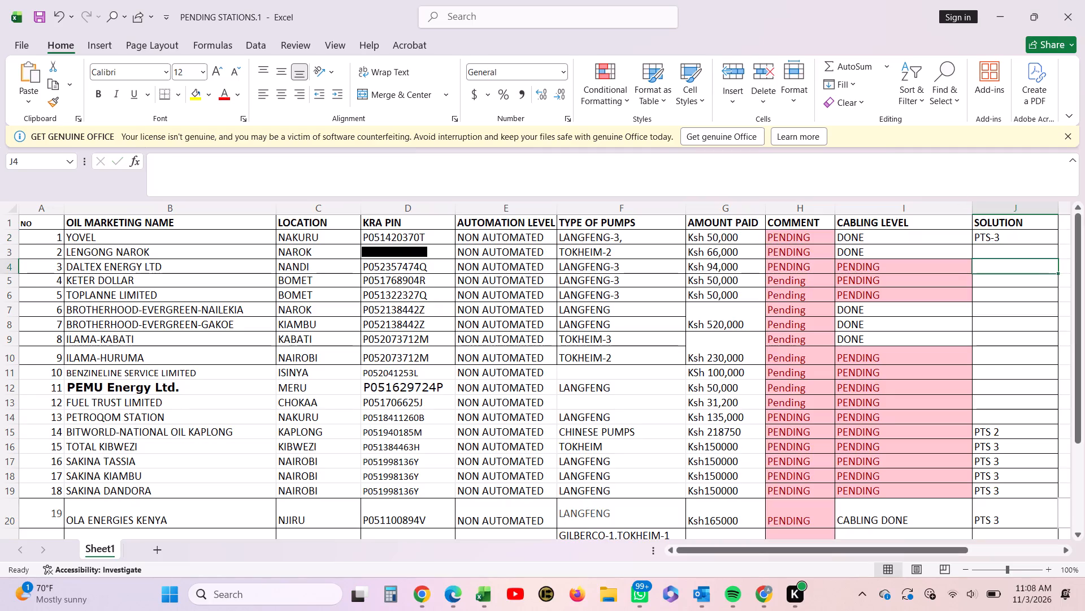
Enter PTS-3 as the solution for LENGONG NAROK in cell J3.
{"action": "left_click", "coordinate": [989, 253]}
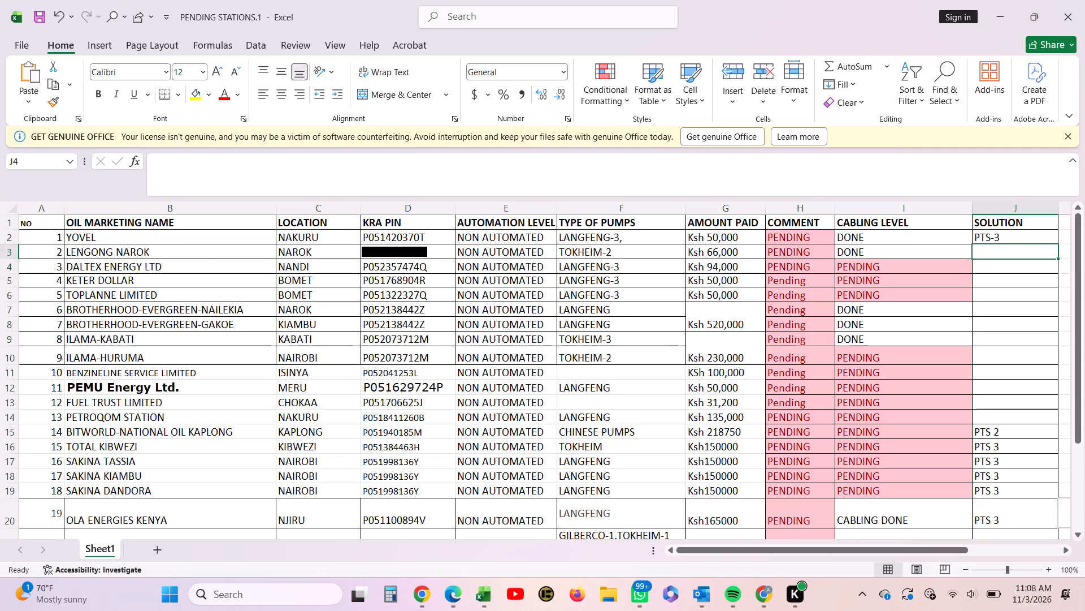
{"action": "type", "text": "PO"}
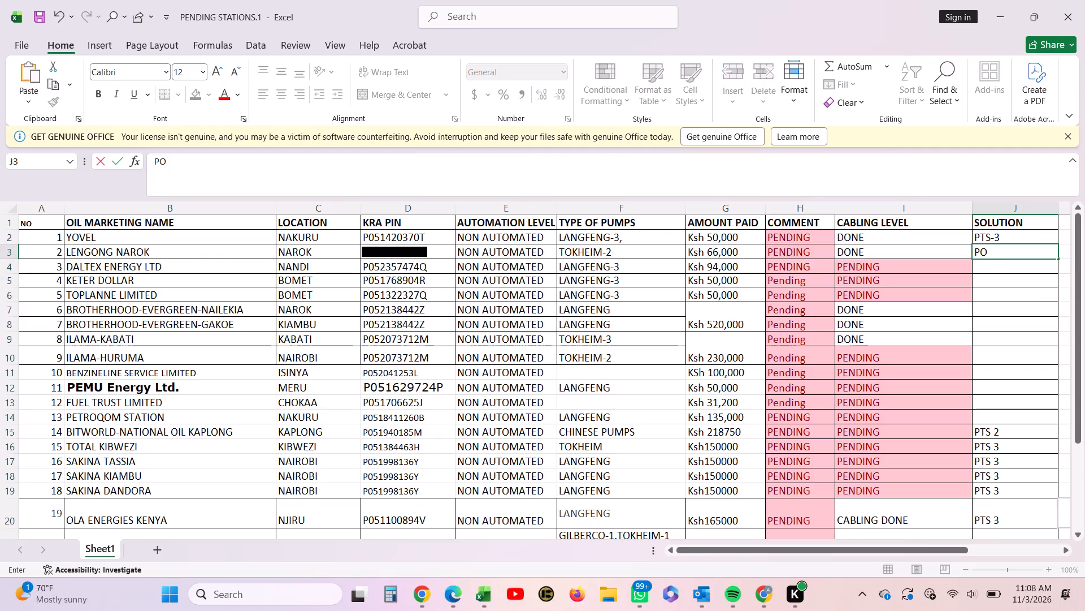
{"action": "key", "text": "BackSpace"}
{"action": "type", "text": "TS"}
{"action": "type", "text": "-3"}
{"action": "left_click", "coordinate": [992, 268]}
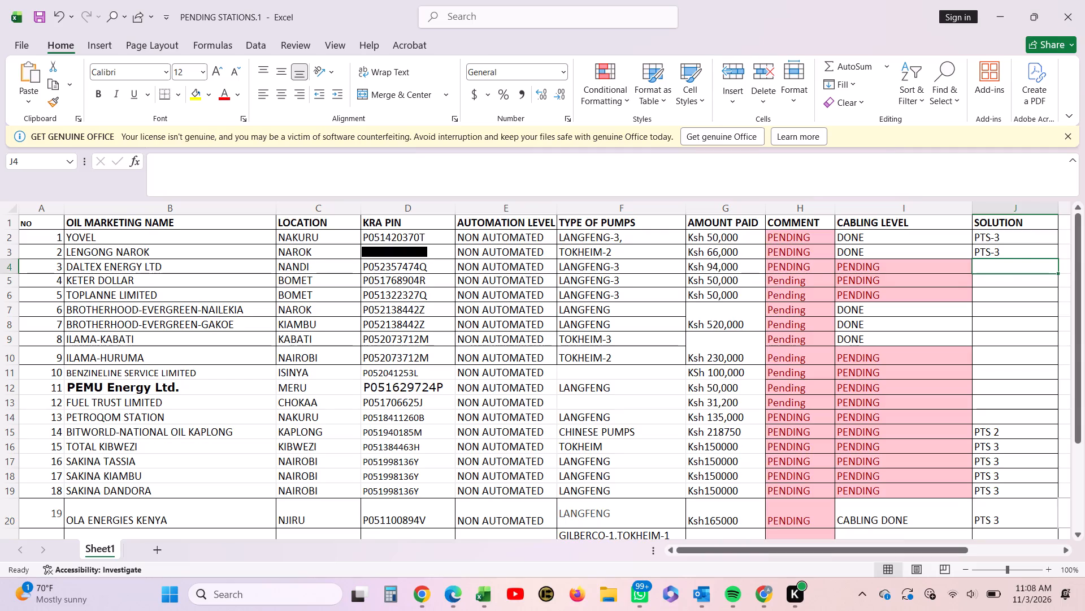
Open the PENDING STATIONS workbook to check the stations' listed equipment, and return to PENDING STATIONS.1.
{"action": "left_click", "coordinate": [275, 595]}
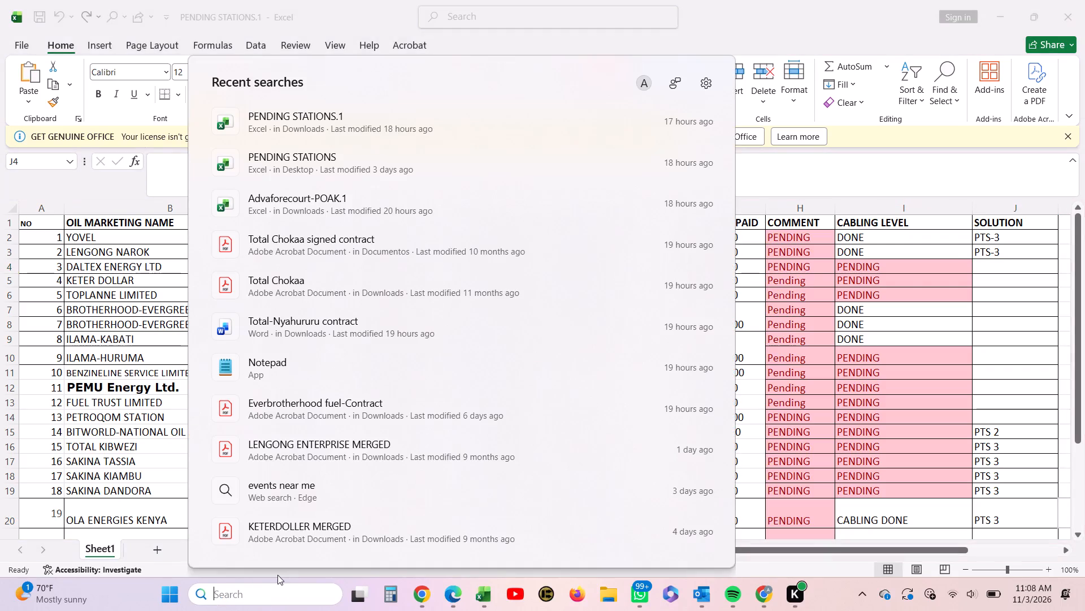
{"action": "key", "text": "p"}
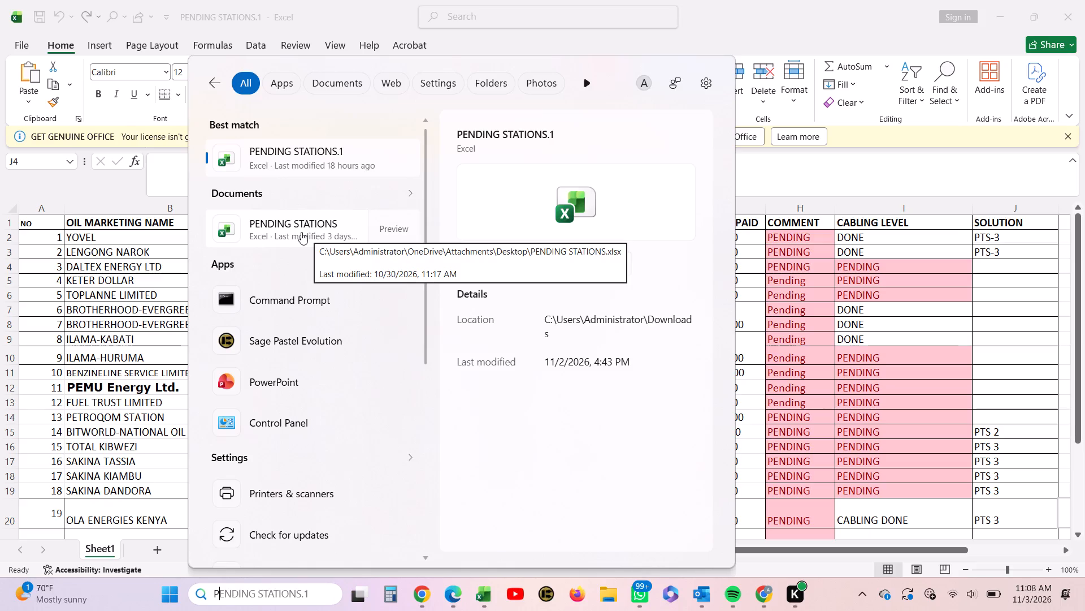
{"action": "left_click", "coordinate": [307, 236]}
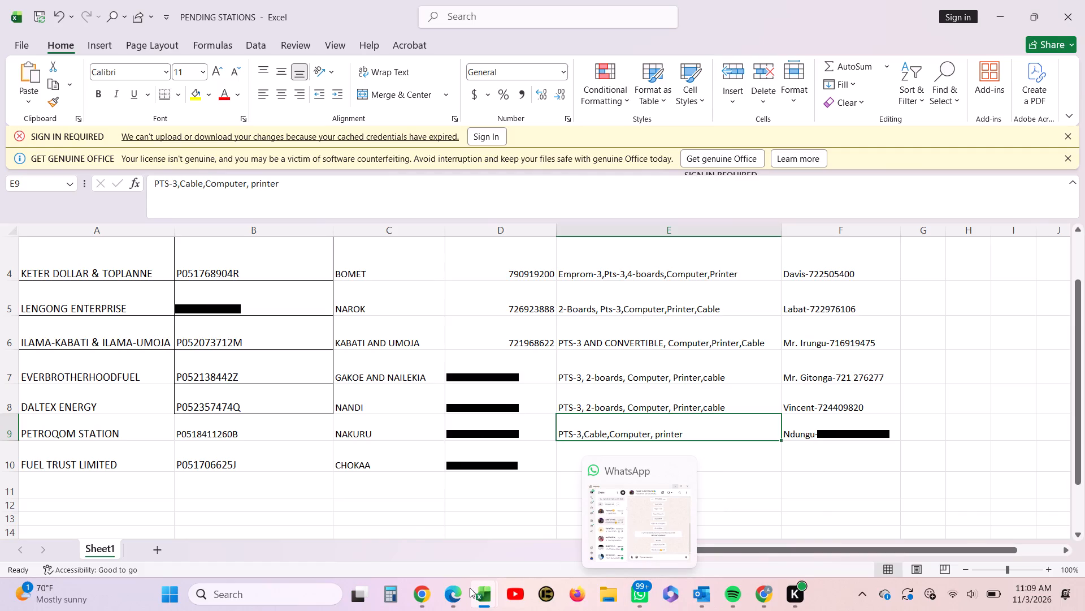
{"action": "left_click", "coordinate": [527, 532]}
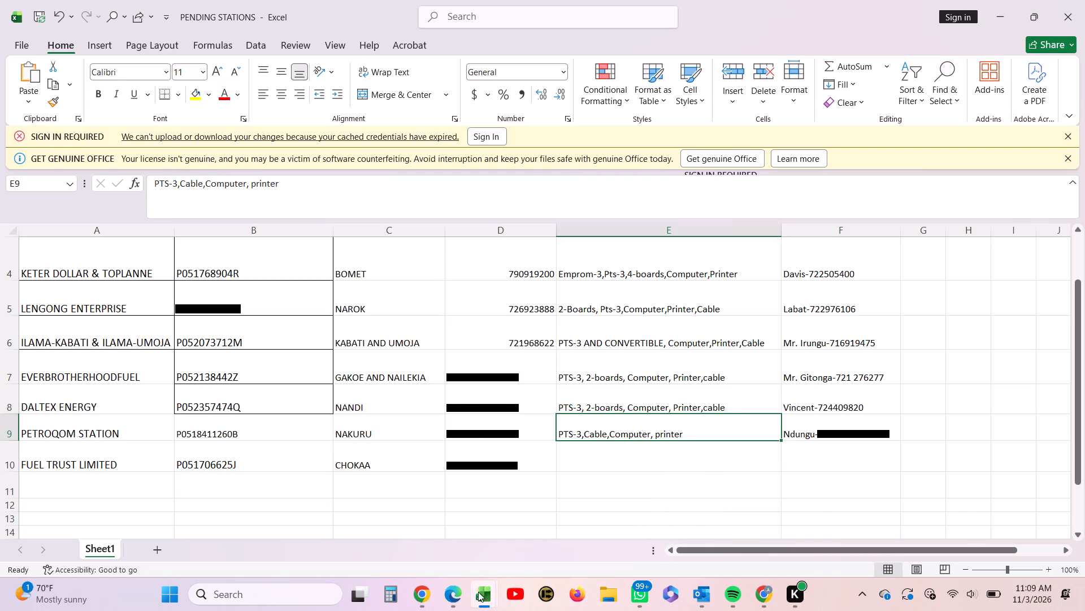
{"action": "left_click", "coordinate": [459, 541]}
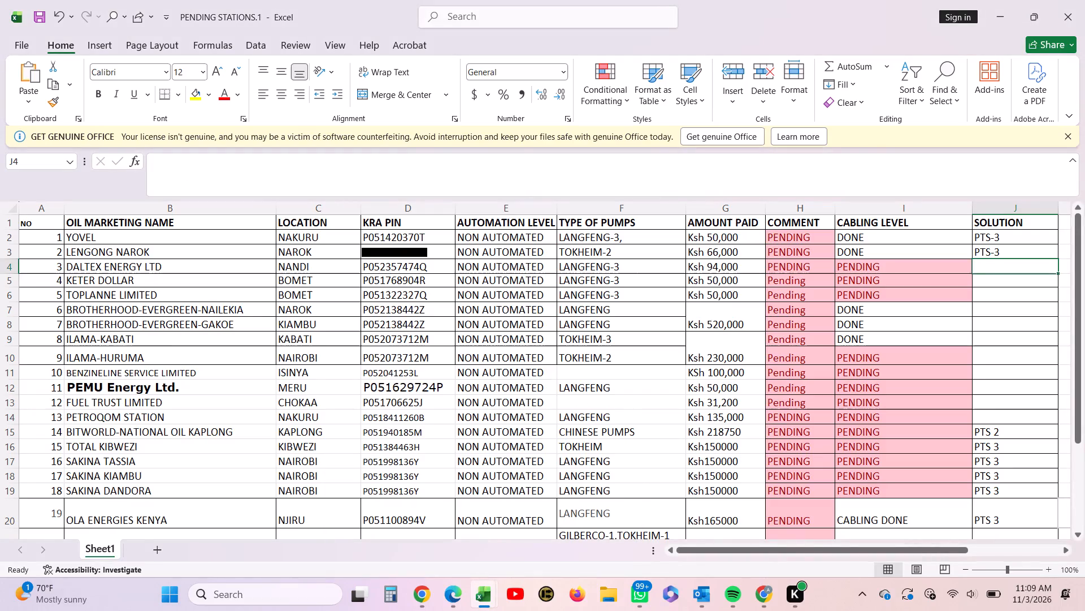
Enter PTS-3 as the solution for DALTEX ENERGY LTD in cell J4.
{"action": "left_click", "coordinate": [996, 266]}
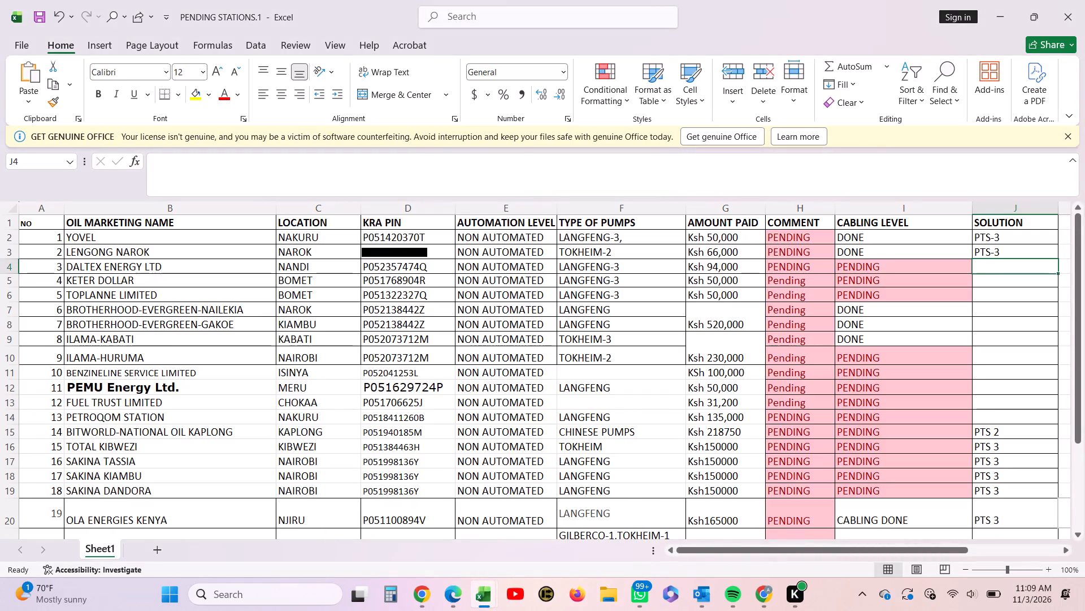
{"action": "type", "text": "PT"}
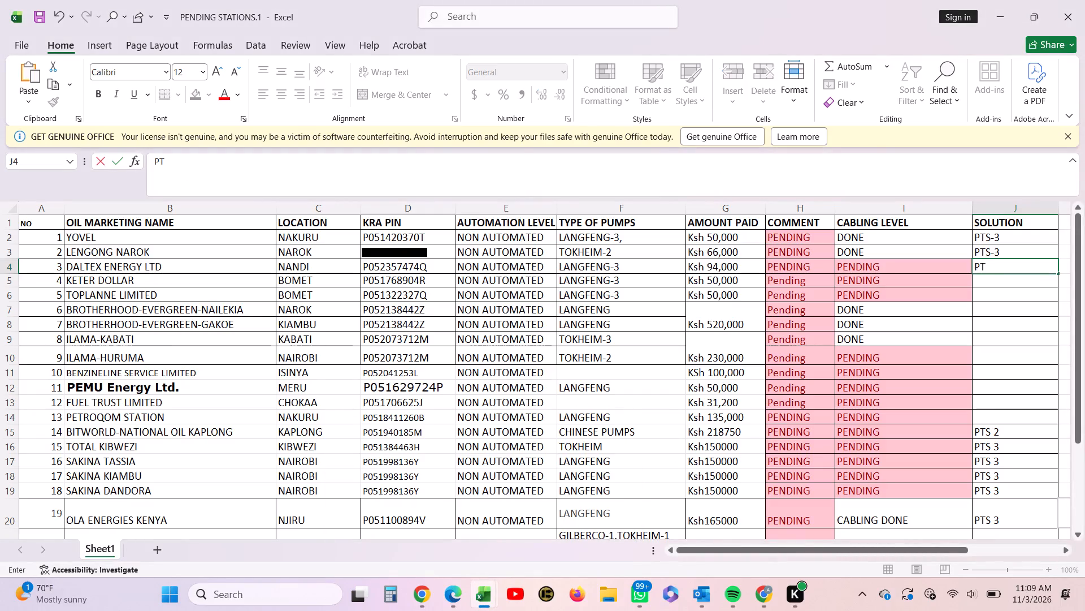
{"action": "key", "text": "s"}
{"action": "type", "text": "-3"}
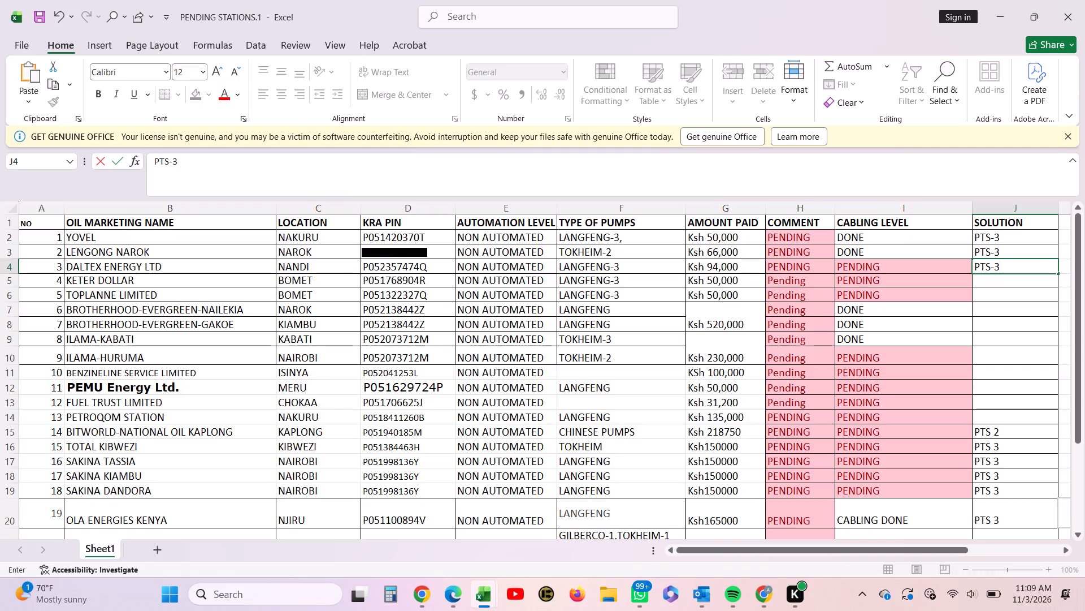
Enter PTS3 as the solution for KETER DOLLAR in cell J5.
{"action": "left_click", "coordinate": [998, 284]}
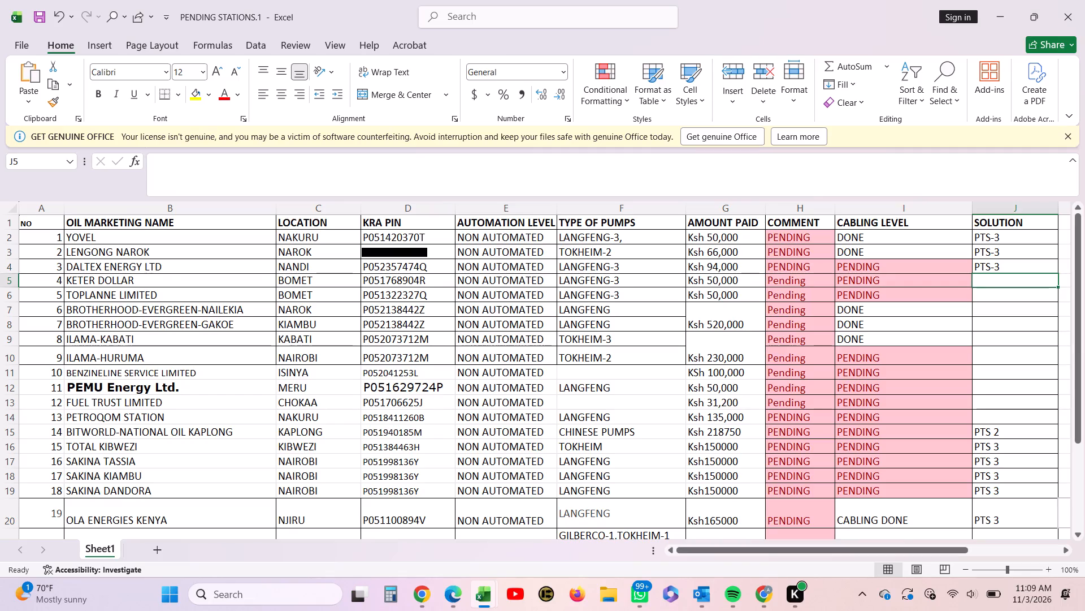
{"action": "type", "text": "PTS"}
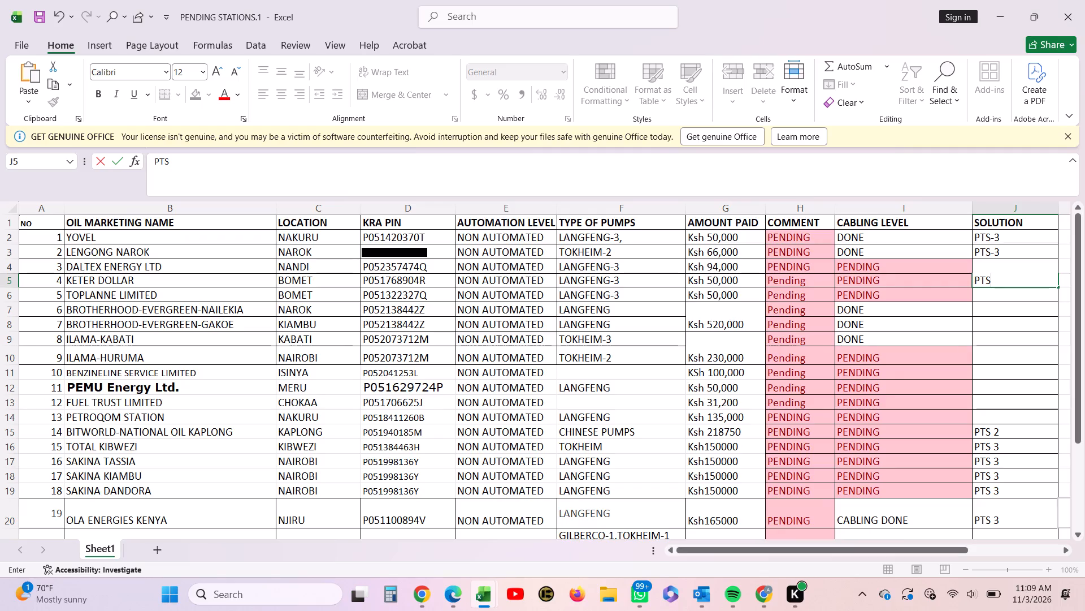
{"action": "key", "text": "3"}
Enter PTS-3 as the solution for TOPLANNE LIMITED in cell J6.
{"action": "left_click", "coordinate": [1006, 298]}
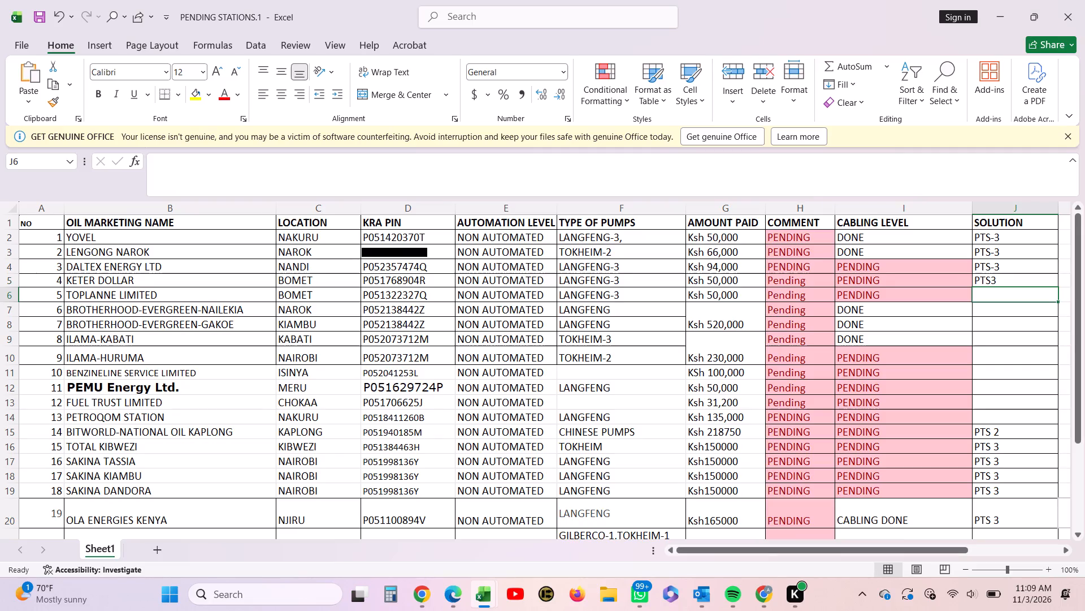
{"action": "key", "text": "0"}
{"action": "key", "text": "BackSpace"}
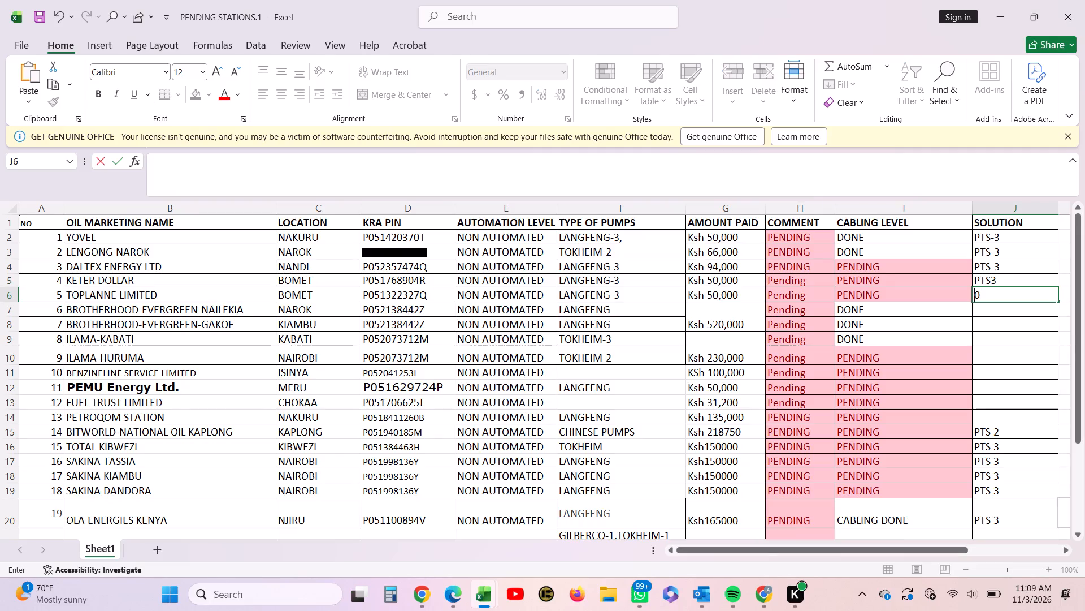
{"action": "type", "text": "PT"}
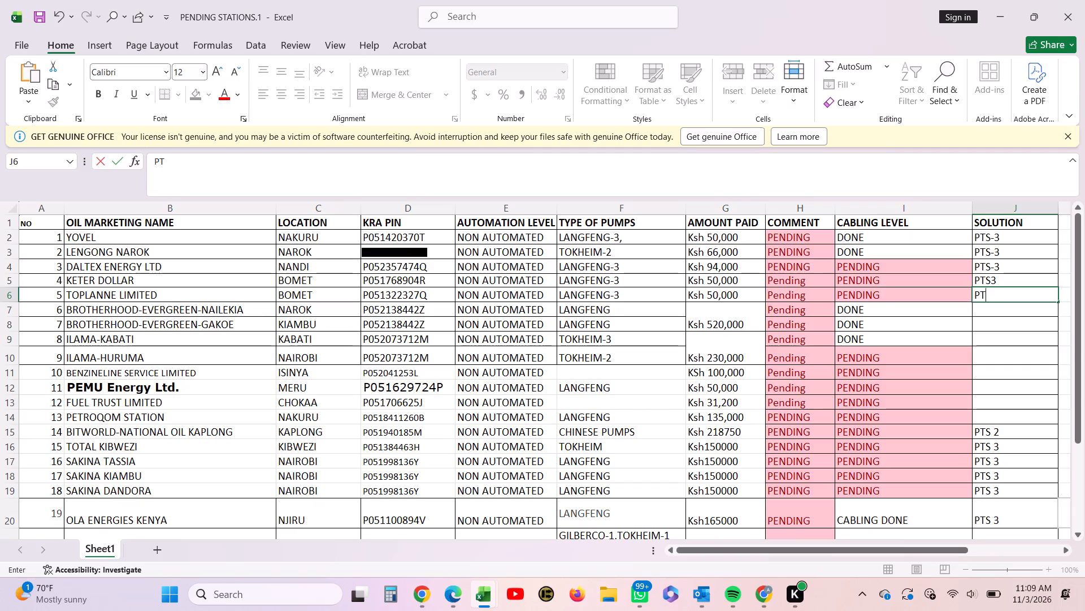
{"action": "key", "text": "s"}
{"action": "key", "text": "minus"}
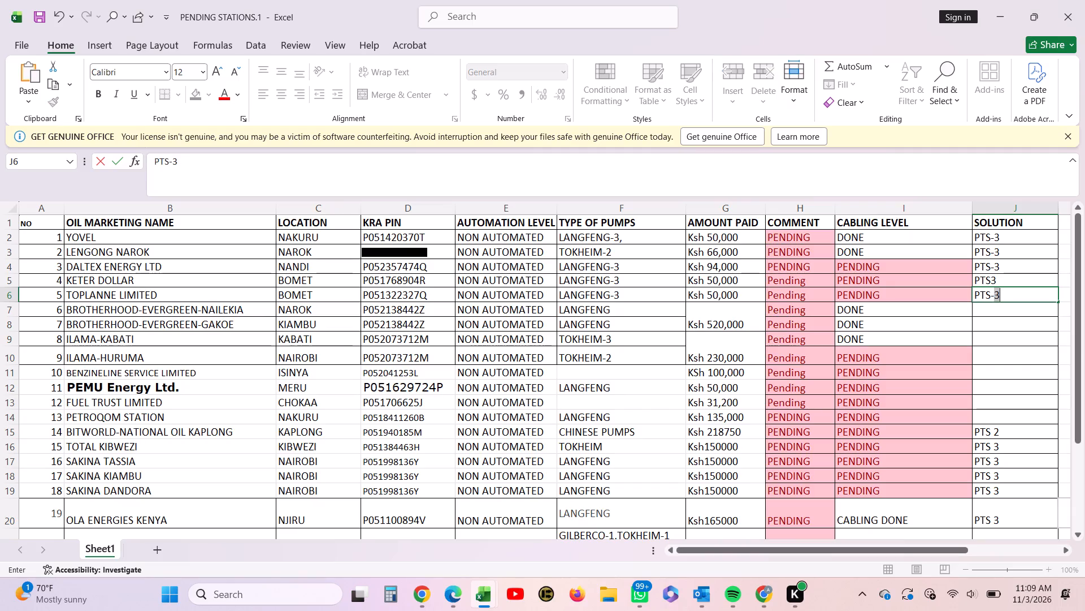
{"action": "key", "text": "Return"}
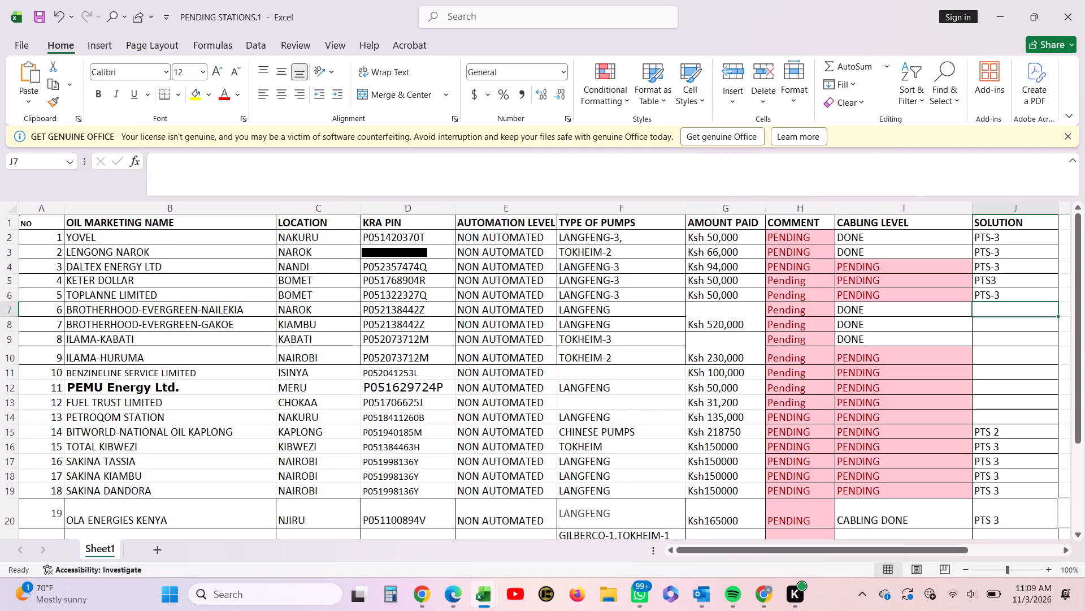
Replace the solution for KETER DOLLAR in cell J5 with the hyphenated form PTS-3.
{"action": "left_click", "coordinate": [999, 286]}
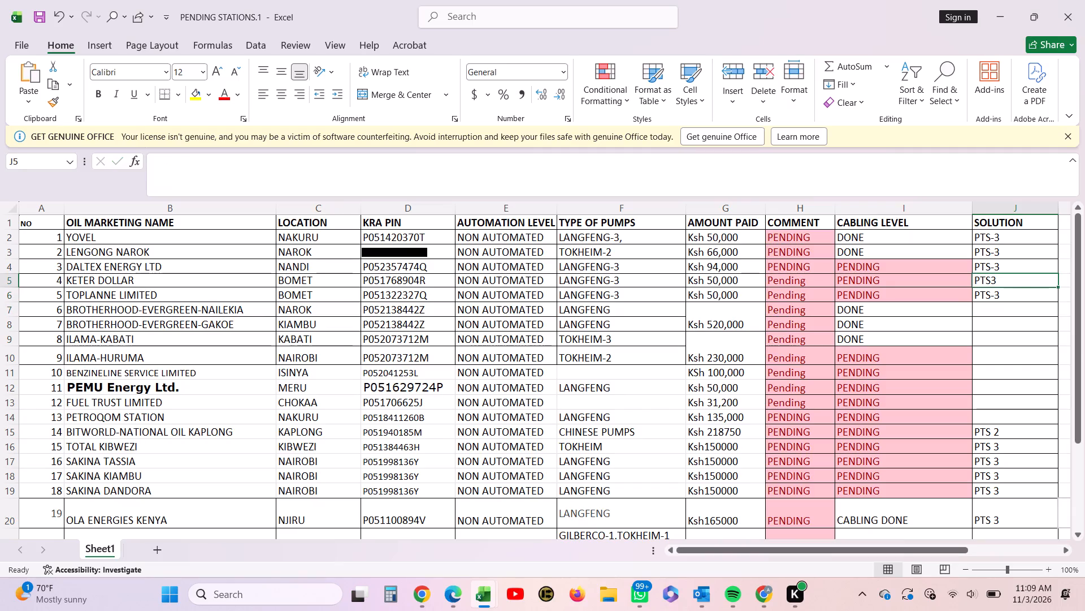
{"action": "key", "text": "BackSpace"}
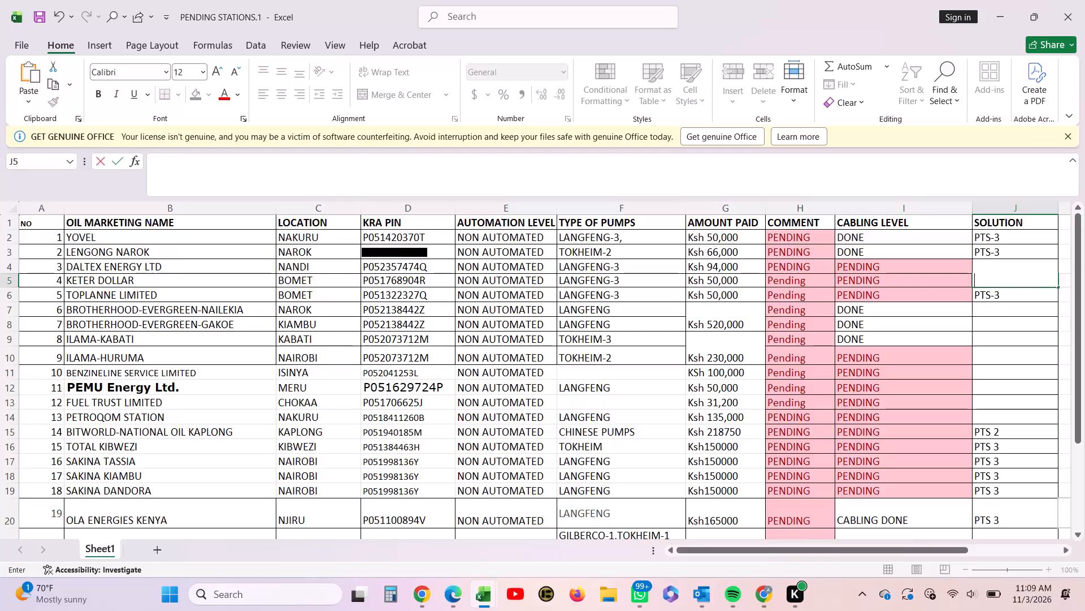
{"action": "key", "text": "p"}
{"action": "type", "text": "TS-"}
{"action": "key", "text": "3"}
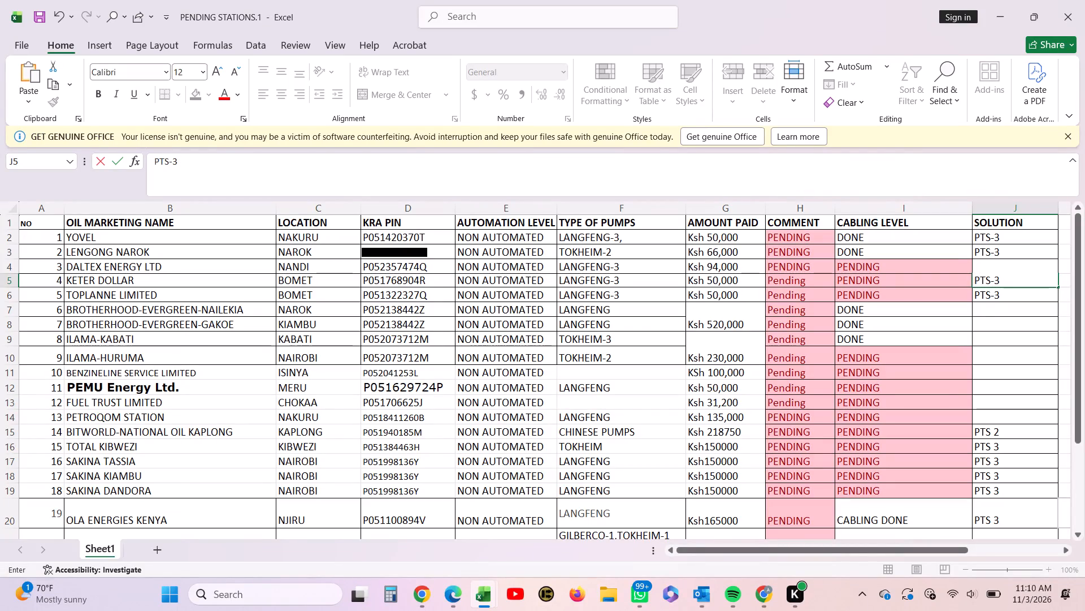
{"action": "left_click", "coordinate": [991, 274]}
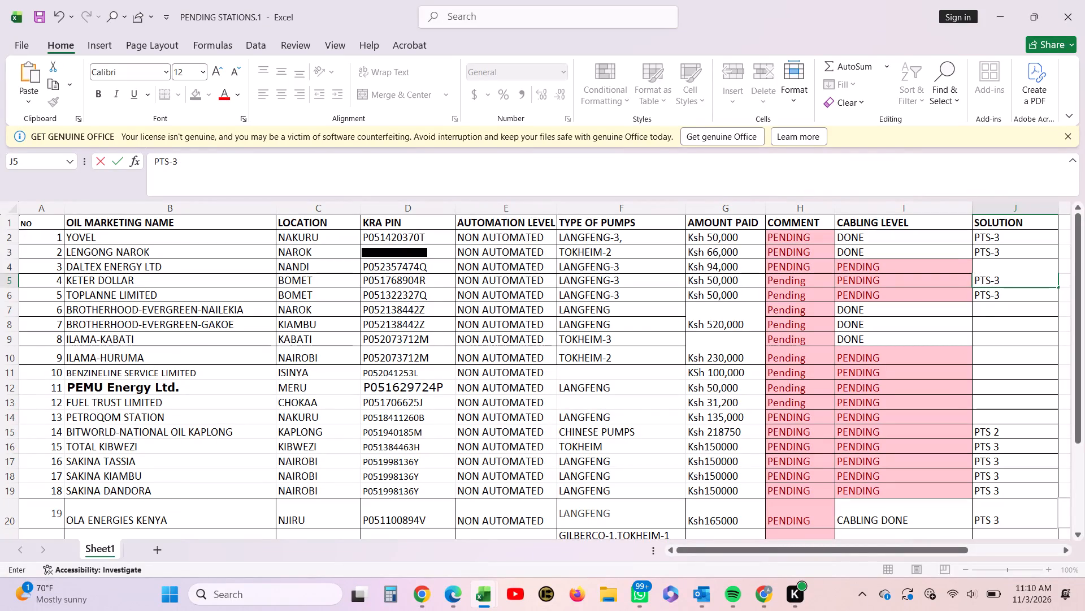
{"action": "left_click", "coordinate": [975, 272]}
{"action": "left_click", "coordinate": [1016, 289]}
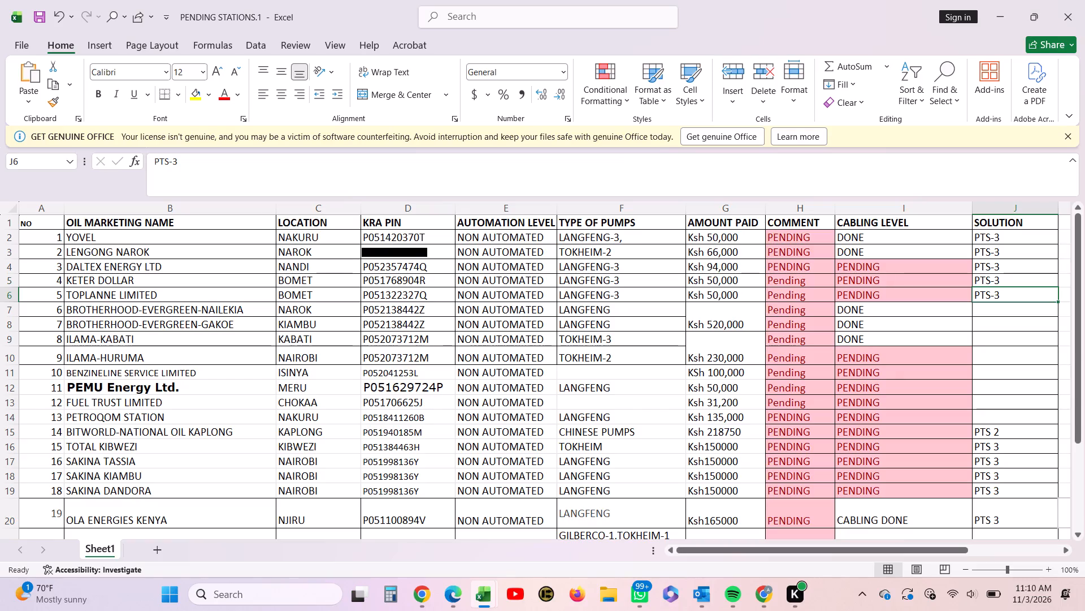
Enter PTS-3 as the solution for BROTHERHOOD-EVERGREEN-NAILEKIA in cell J7.
{"action": "left_click", "coordinate": [983, 316]}
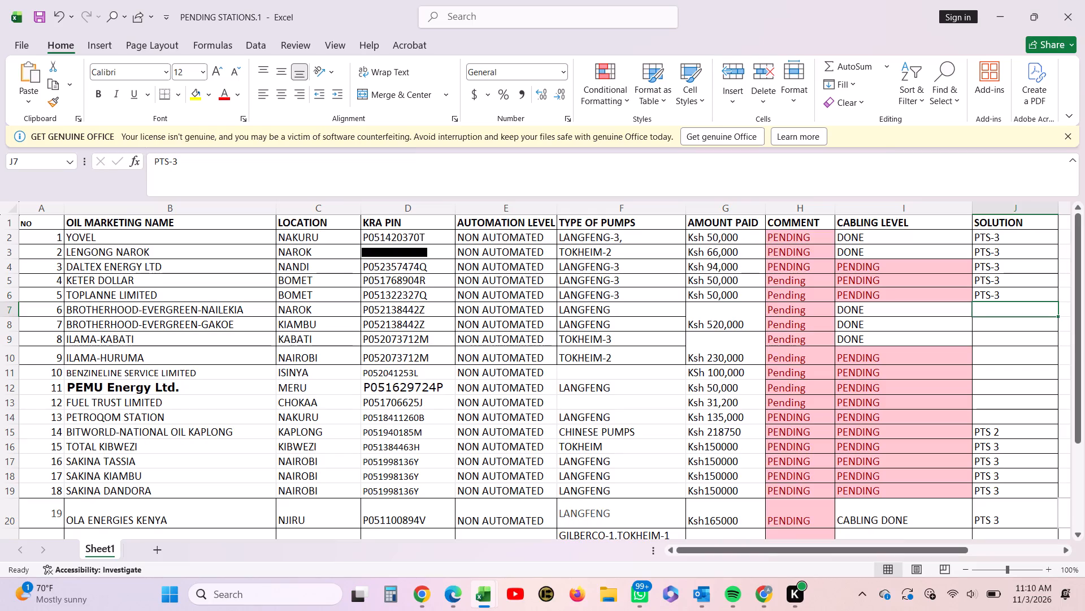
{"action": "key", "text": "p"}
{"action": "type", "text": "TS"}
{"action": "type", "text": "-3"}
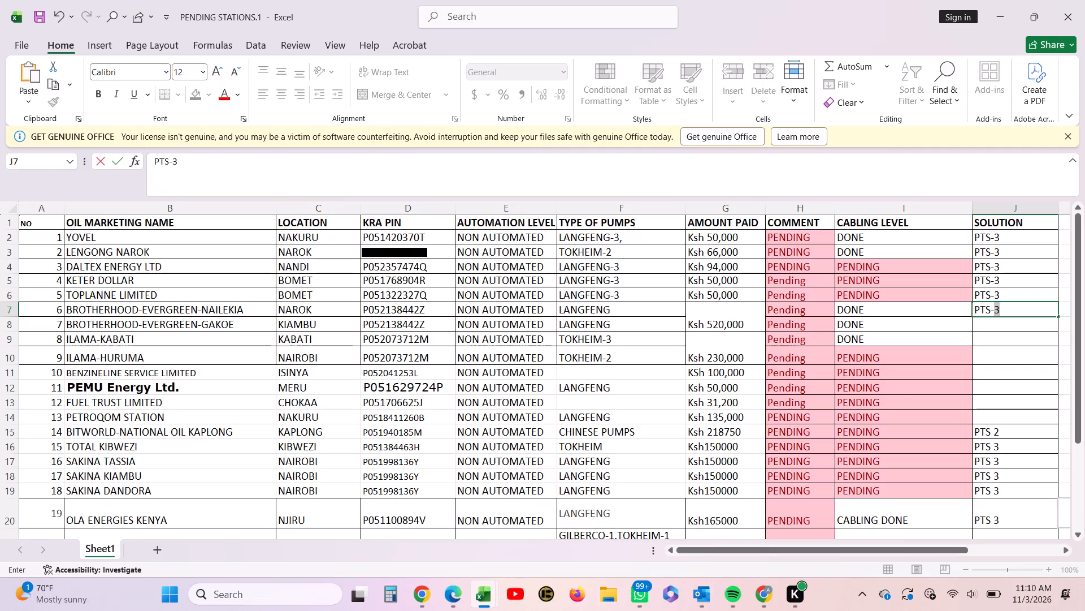
Enter PTS-3 as the solution for BROTHERHOOD-EVERGREEN-GAKOE in cell J8.
{"action": "left_click", "coordinate": [989, 328]}
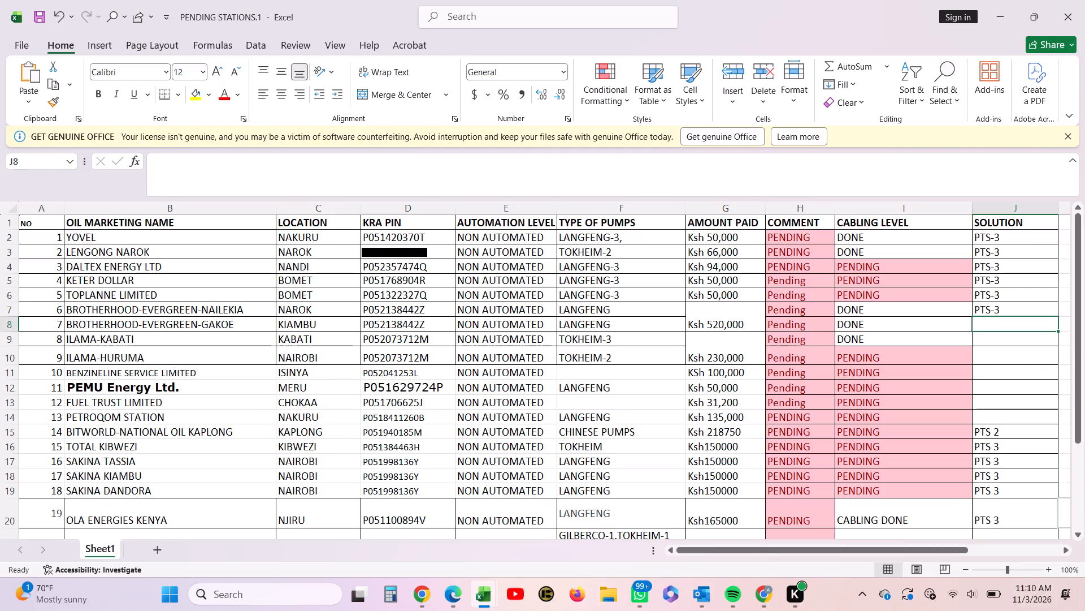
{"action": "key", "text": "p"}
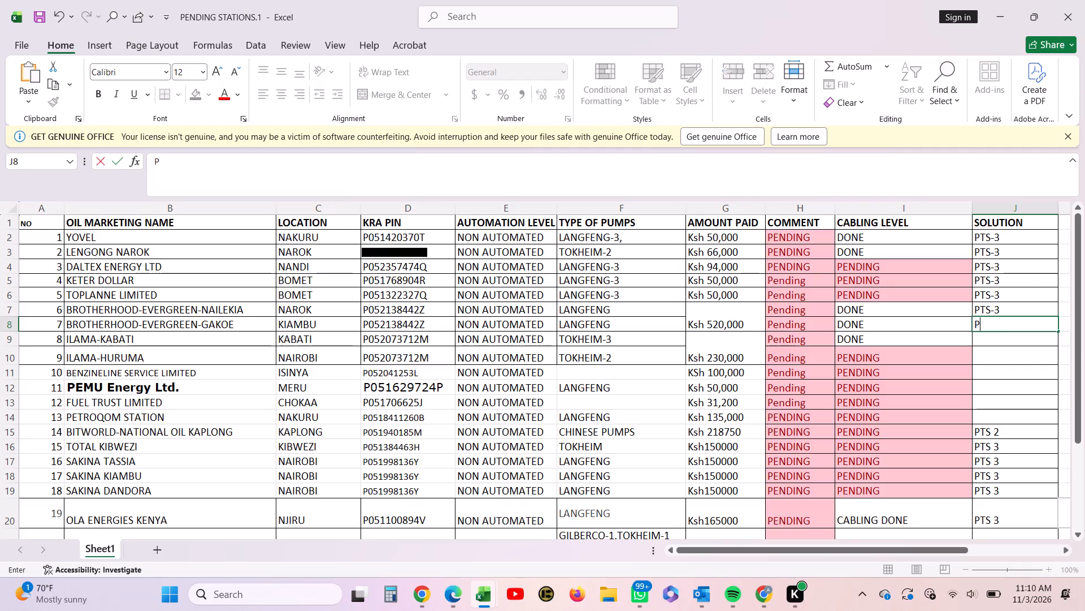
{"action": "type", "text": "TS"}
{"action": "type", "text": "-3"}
{"action": "left_click", "coordinate": [996, 346]}
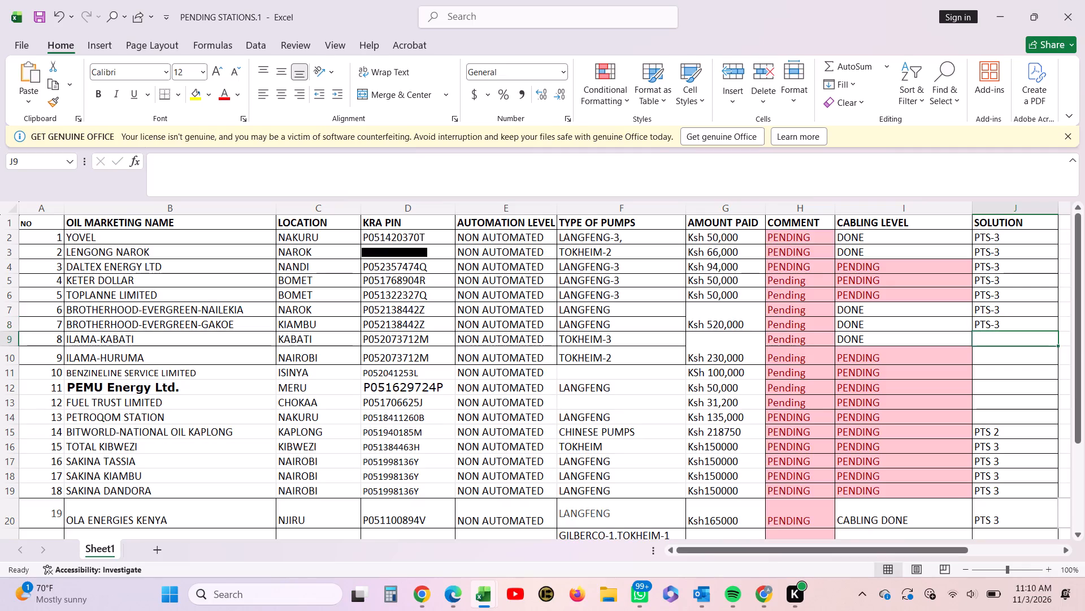
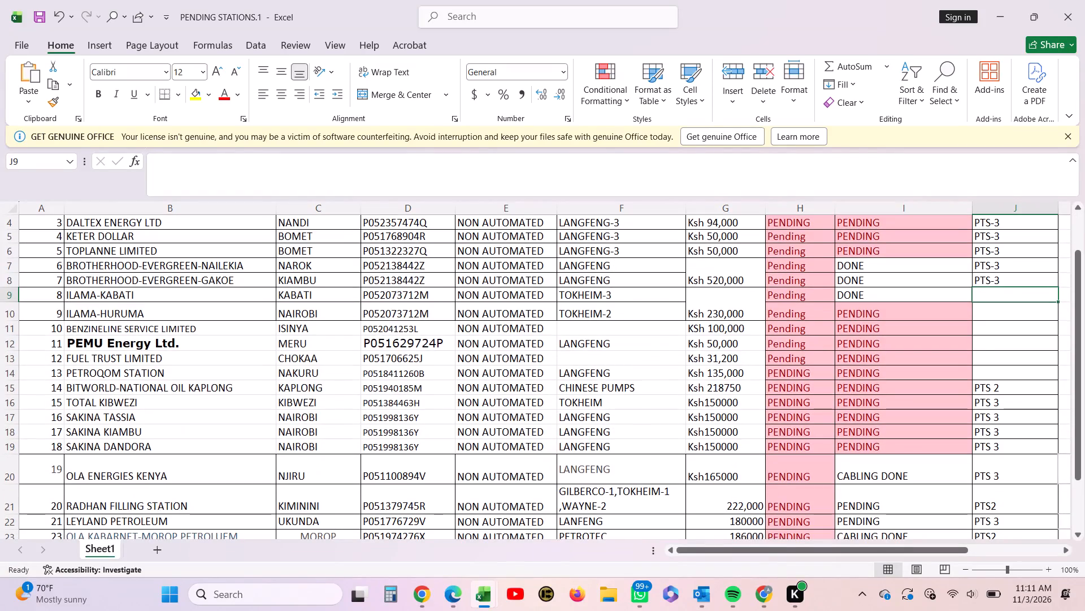
Select the empty solution cell J9 for ILAMA-KABATI.
{"action": "left_click", "coordinate": [982, 295]}
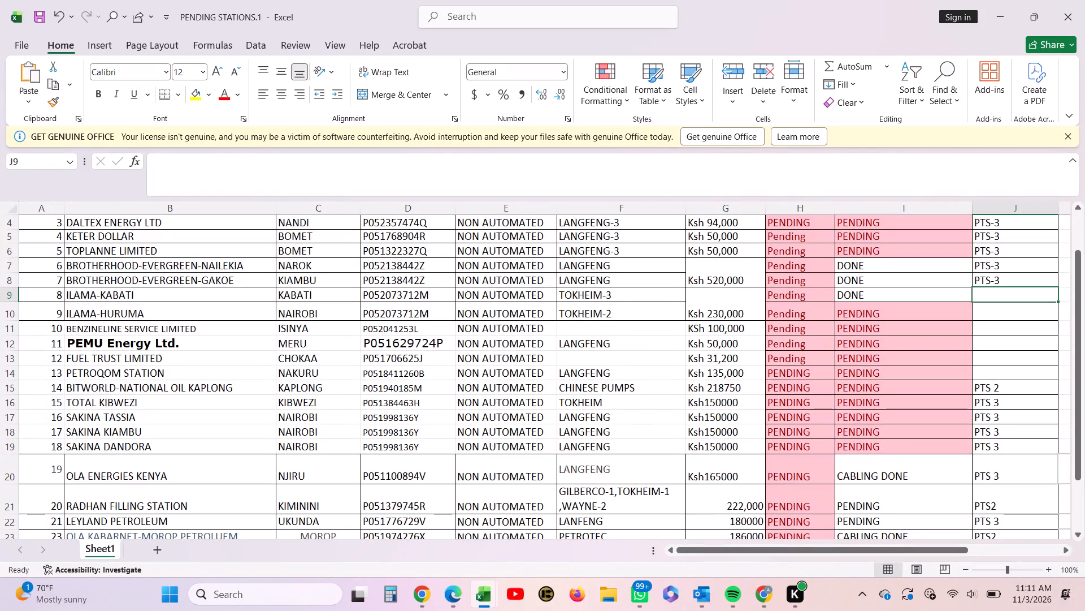
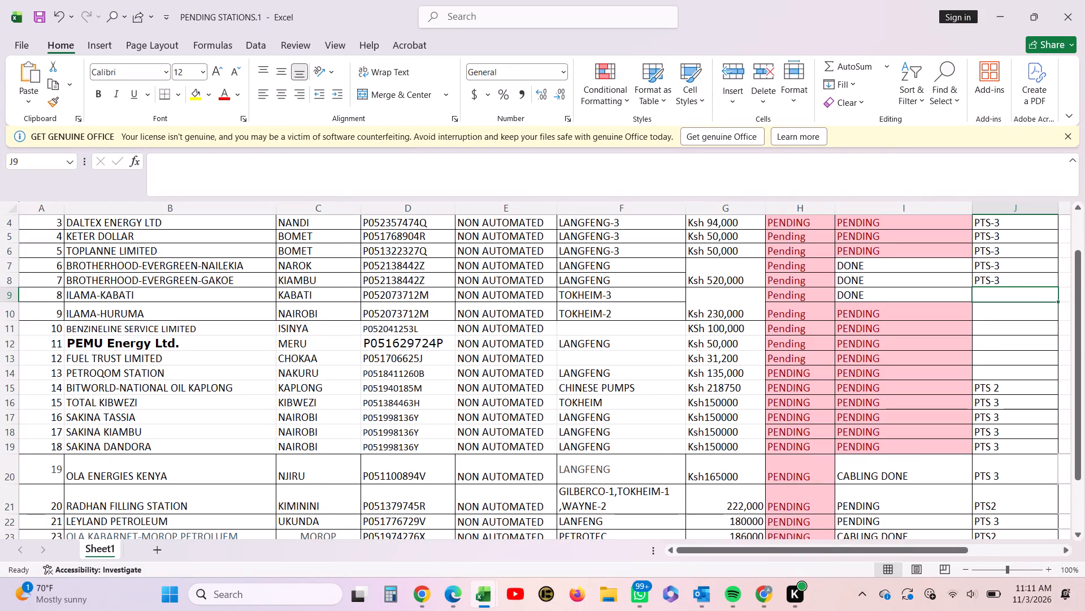
Enter PTS-3 as the solution for ILAMA-KABATI in cell J9.
{"action": "scroll", "coordinate": [670, 377], "scroll_direction": "down", "scroll_amount": 1}
{"action": "scroll", "coordinate": [670, 377], "scroll_direction": "up", "scroll_amount": 1}
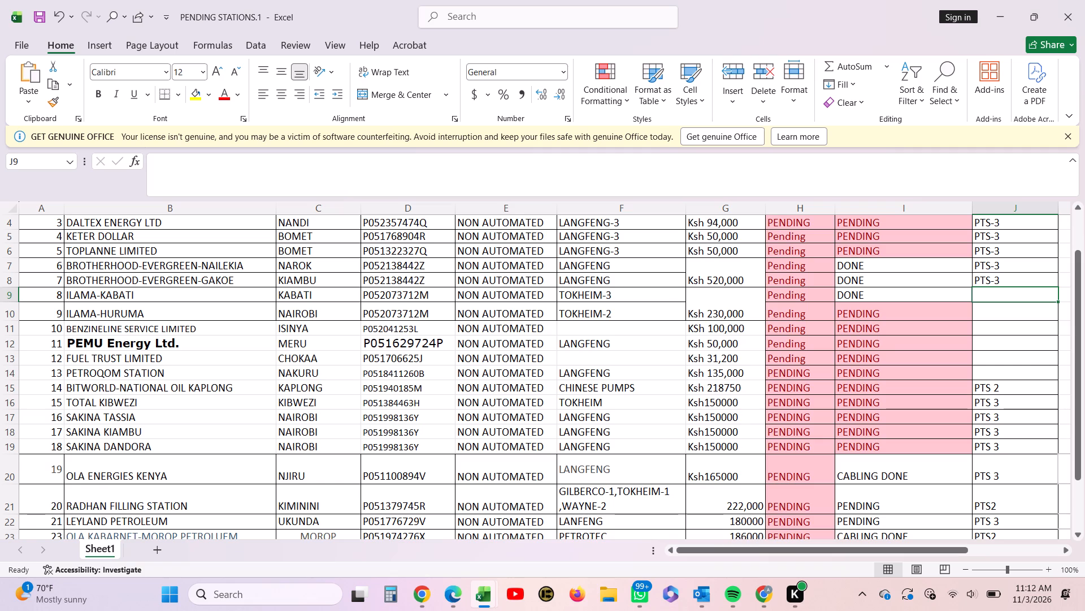
{"action": "key", "text": "p"}
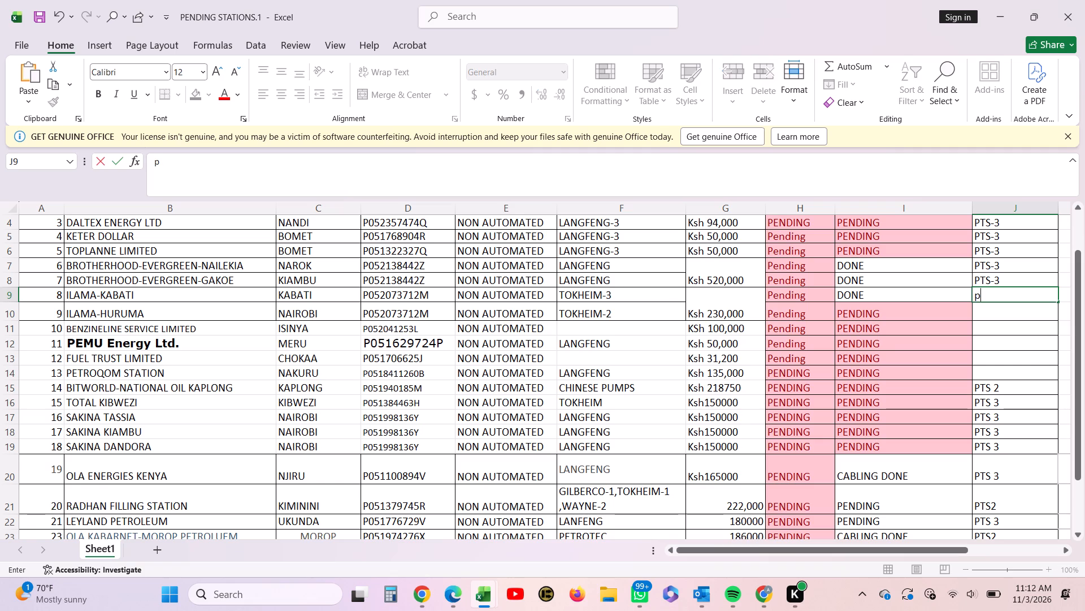
{"action": "key", "text": "BackSpace"}
{"action": "type", "text": "PYS"}
{"action": "key", "text": "BackSpace"}
{"action": "key", "text": "BackSpace"}
{"action": "type", "text": "TS"}
{"action": "key", "text": "minus"}
{"action": "key", "text": "Return"}
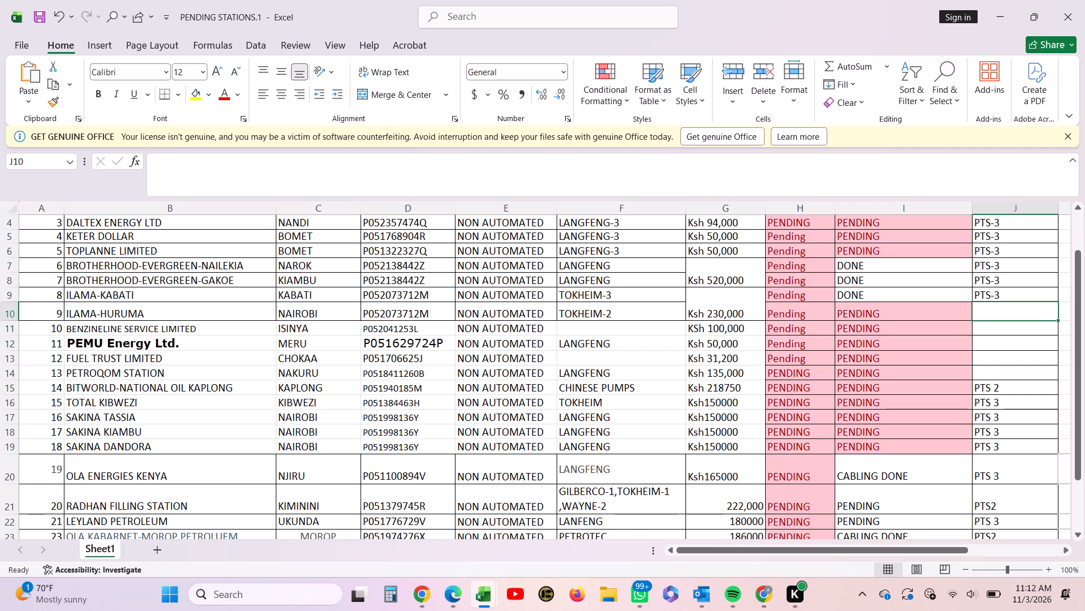
Enter PTS-3 as the solution for ILAMA-HURUMA in cell J10.
{"action": "type", "text": "PT"}
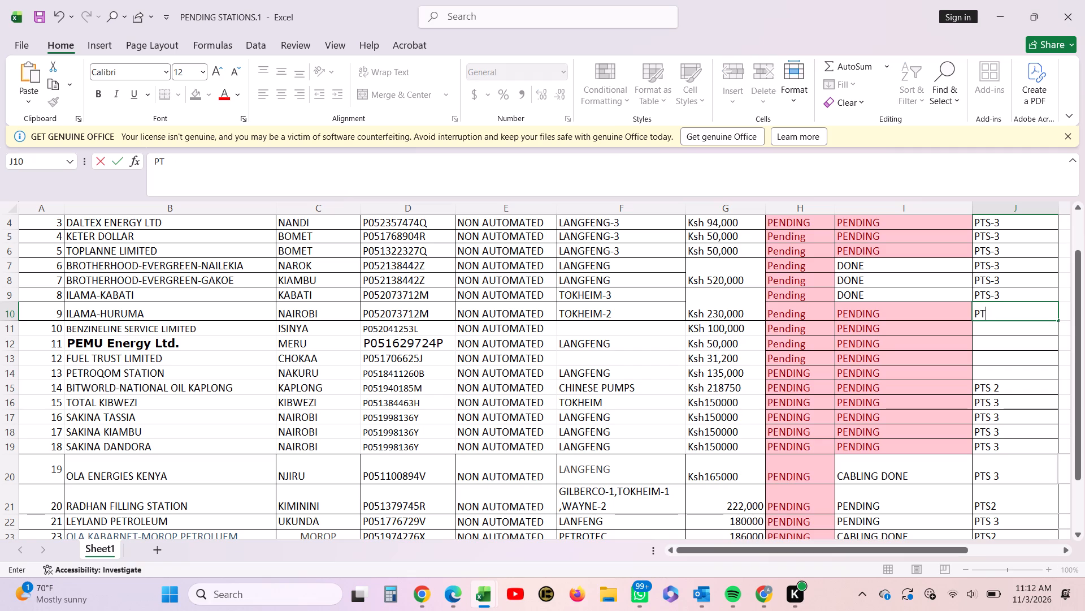
{"action": "key", "text": "s"}
{"action": "key", "text": "minus"}
{"action": "key", "text": "3"}
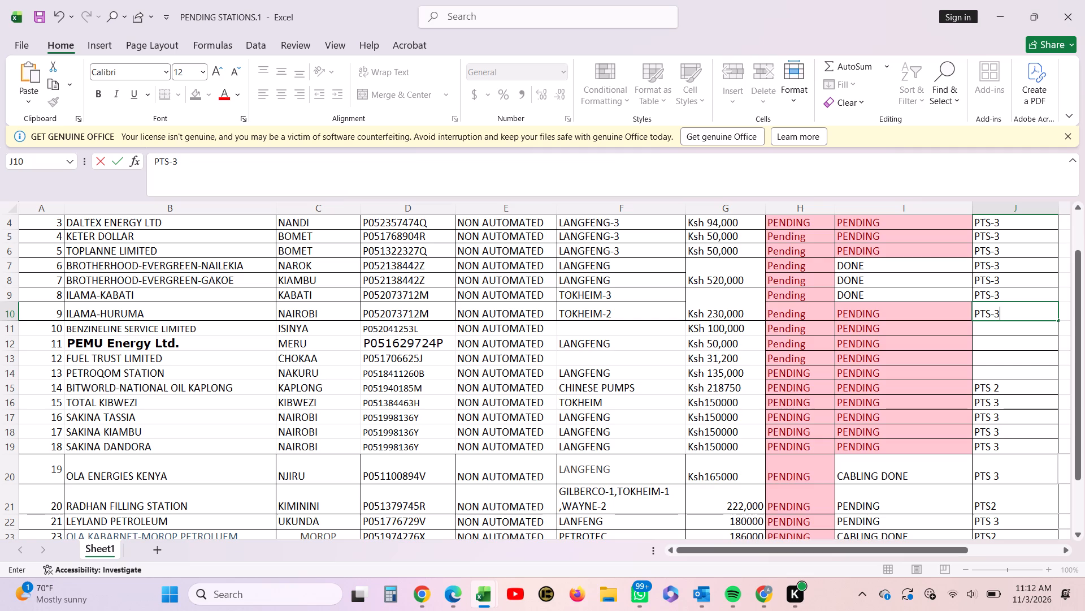
{"action": "key", "text": "Return"}
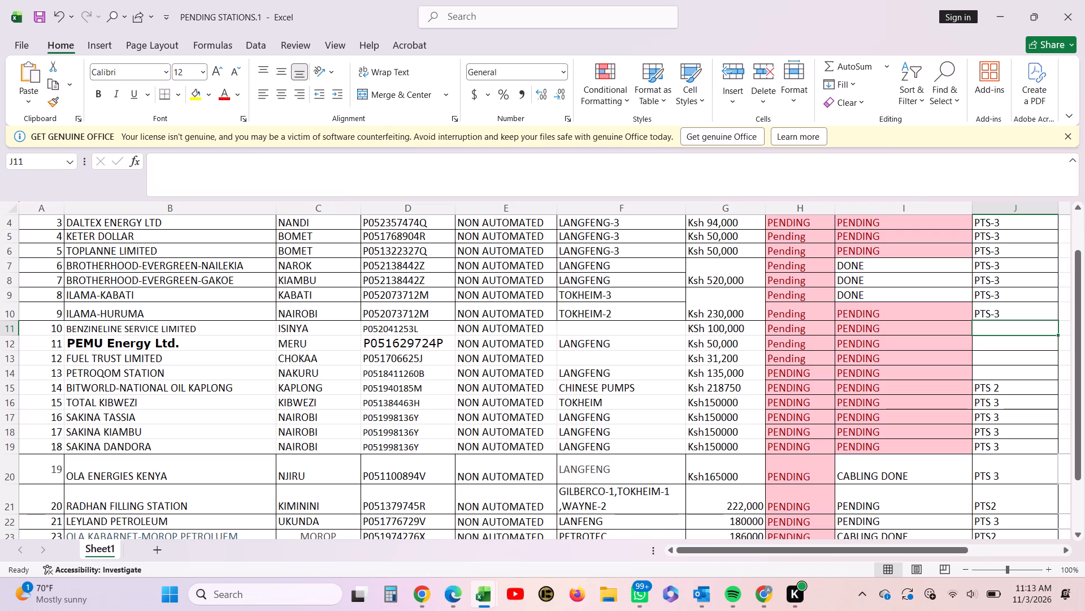
Enter PTS-3 as the solution for PEMU Energy Ltd. in cell J12.
{"action": "left_click", "coordinate": [991, 354]}
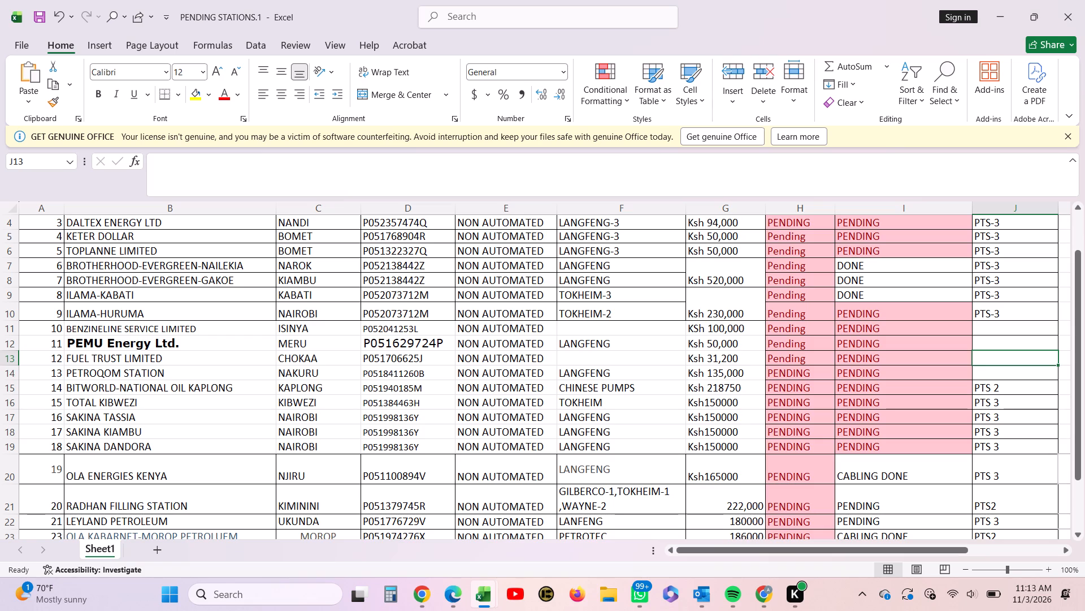
{"action": "left_click", "coordinate": [991, 342]}
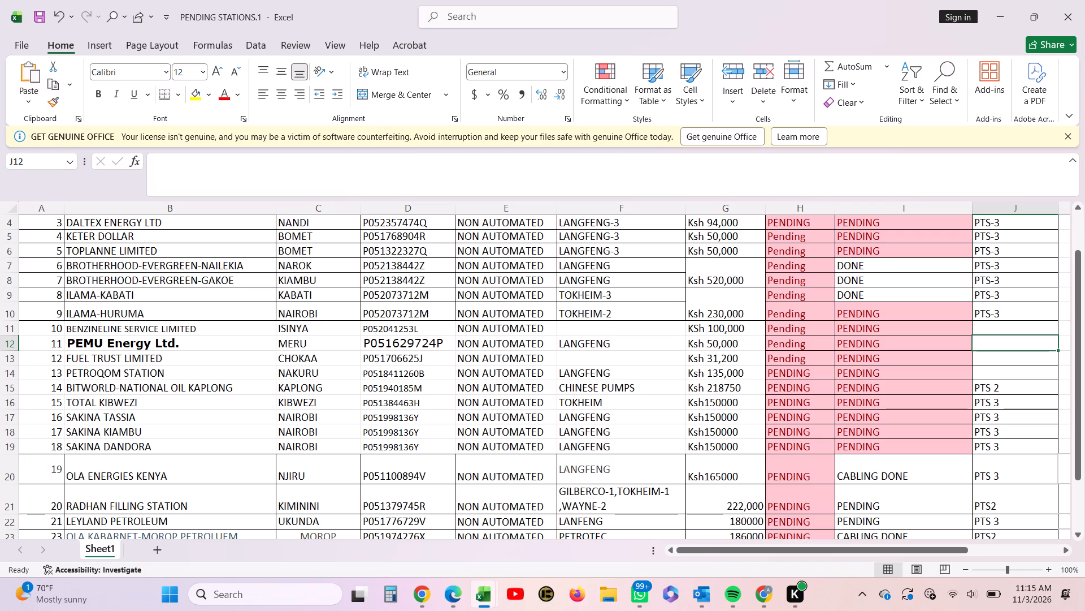
{"action": "key", "text": "p"}
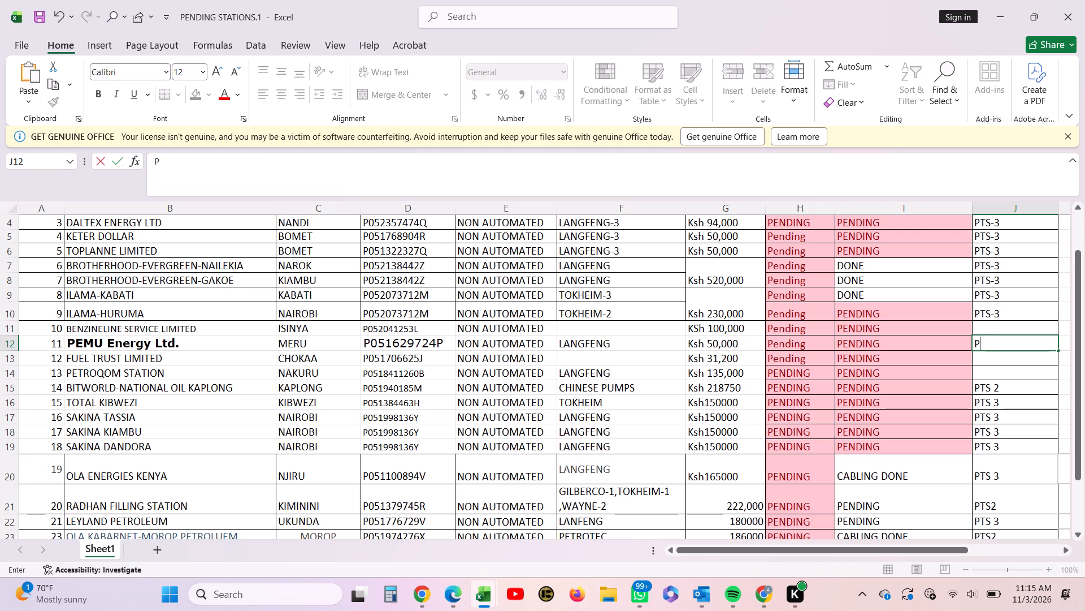
{"action": "type", "text": "TS"}
{"action": "type", "text": "-3"}
{"action": "left_click", "coordinate": [986, 359]}
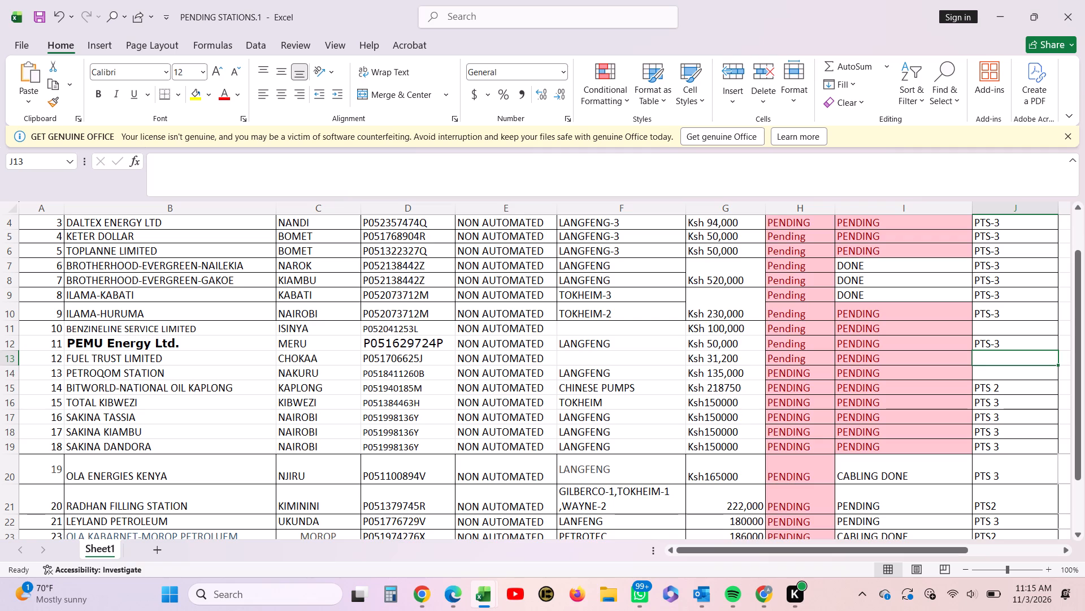
Switch to the PENDING STATIONS workbook, check the installation requirements of the remaining stations such as PETROQOM STATION, and close that workbook.
{"action": "left_click", "coordinate": [11, 372]}
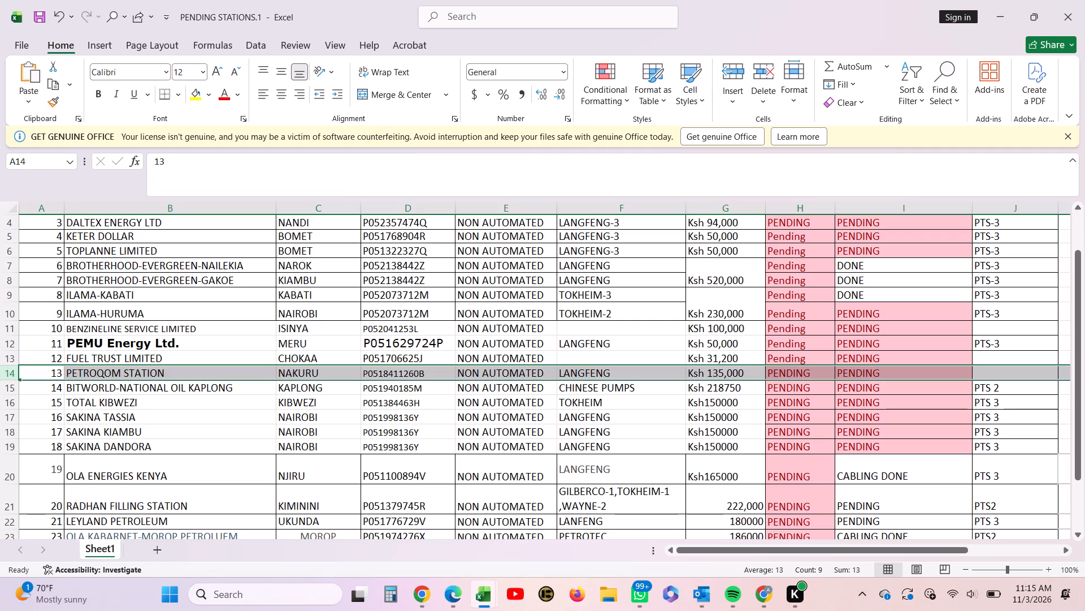
{"action": "left_click", "coordinate": [1000, 373]}
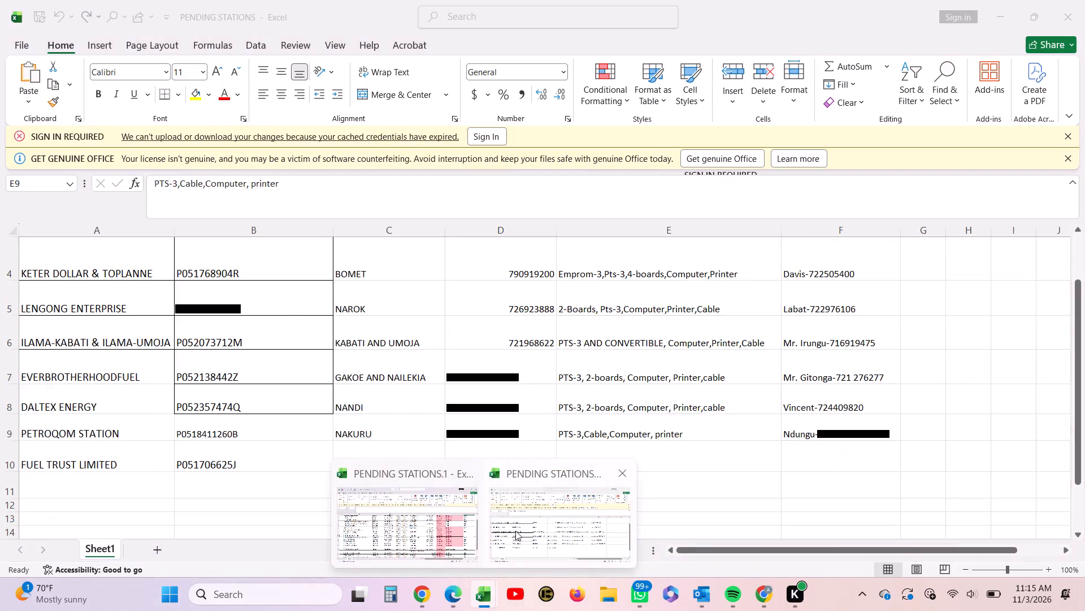
{"action": "left_click", "coordinate": [515, 531]}
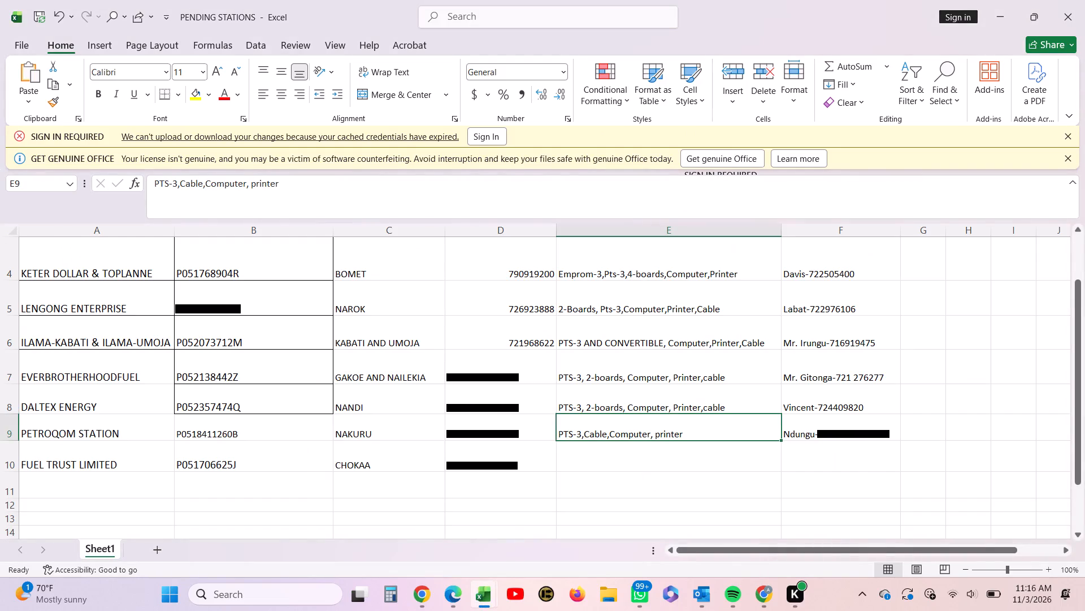
{"action": "scroll", "coordinate": [236, 431], "scroll_direction": "up", "scroll_amount": 3}
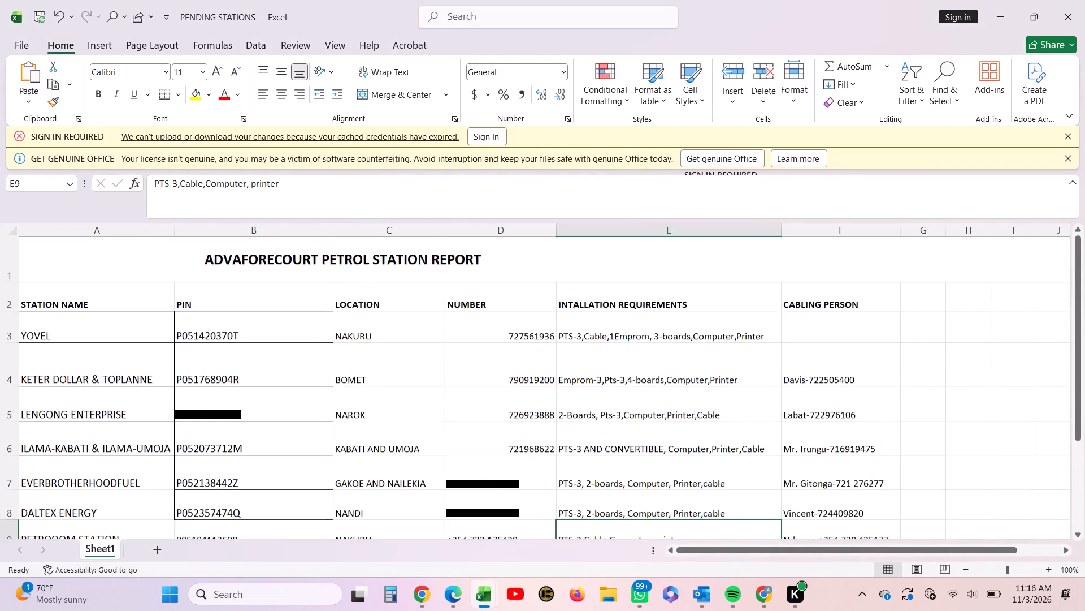
{"action": "scroll", "coordinate": [238, 423], "scroll_direction": "down", "scroll_amount": 2}
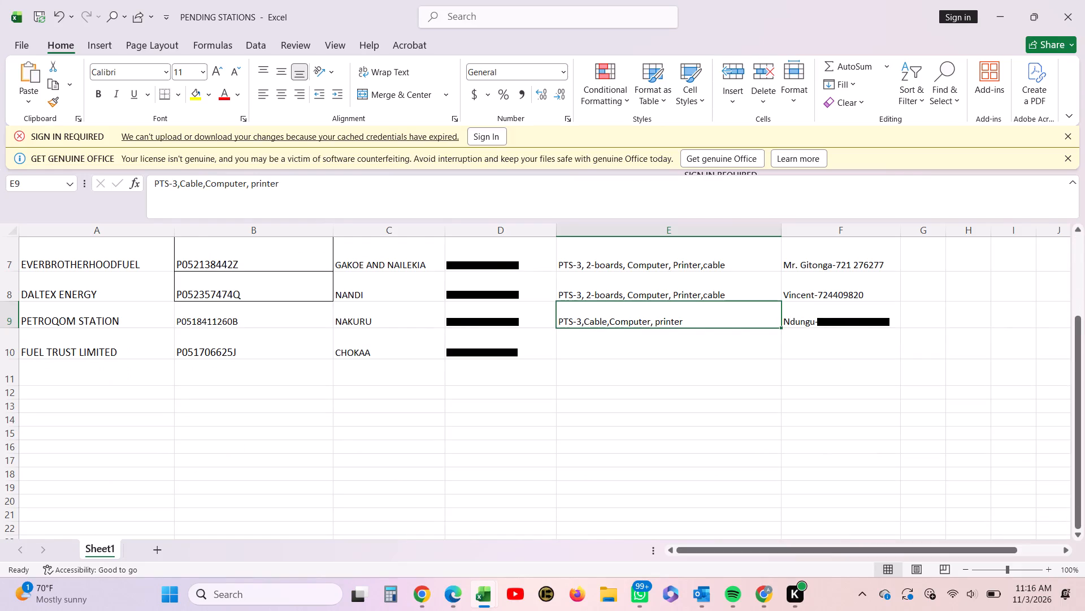
{"action": "scroll", "coordinate": [68, 351], "scroll_direction": "up", "scroll_amount": 2}
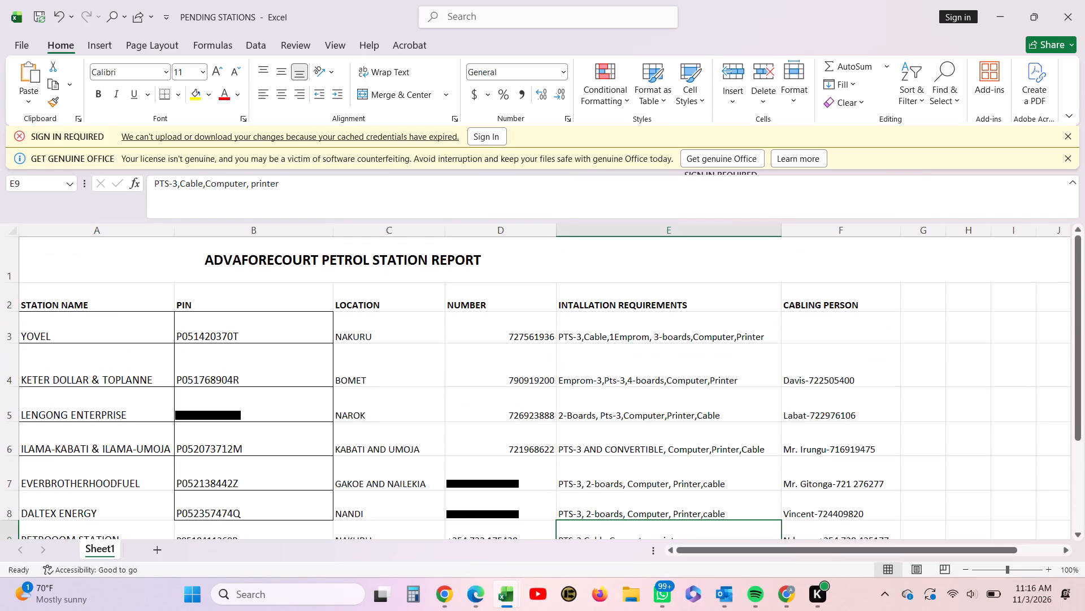
{"action": "scroll", "coordinate": [68, 351], "scroll_direction": "down", "scroll_amount": 3}
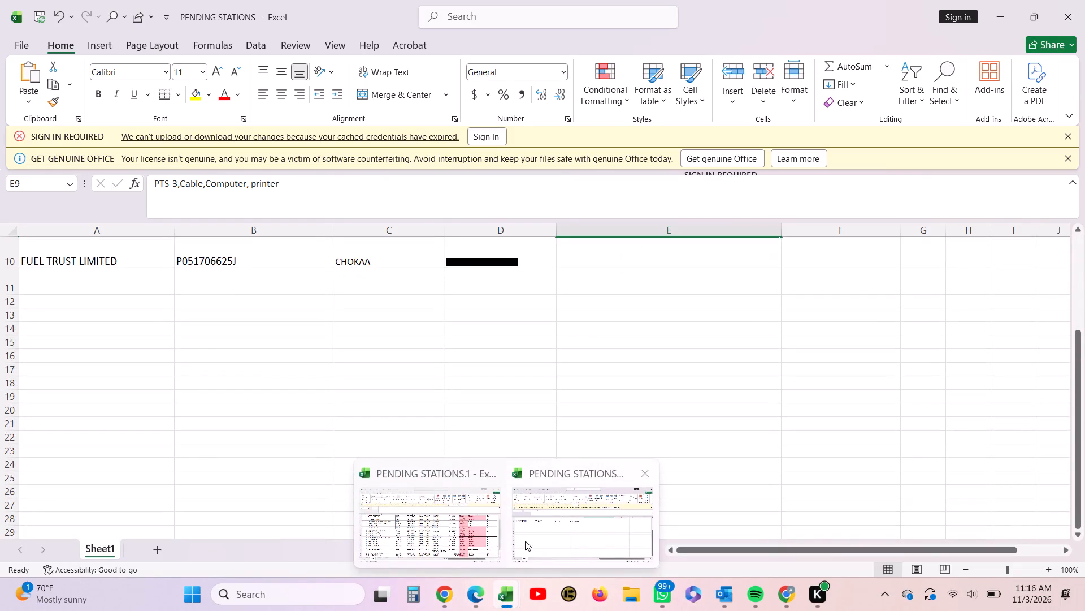
{"action": "left_click", "coordinate": [488, 399]}
{"action": "scroll", "coordinate": [993, 238], "scroll_direction": "up", "scroll_amount": 3}
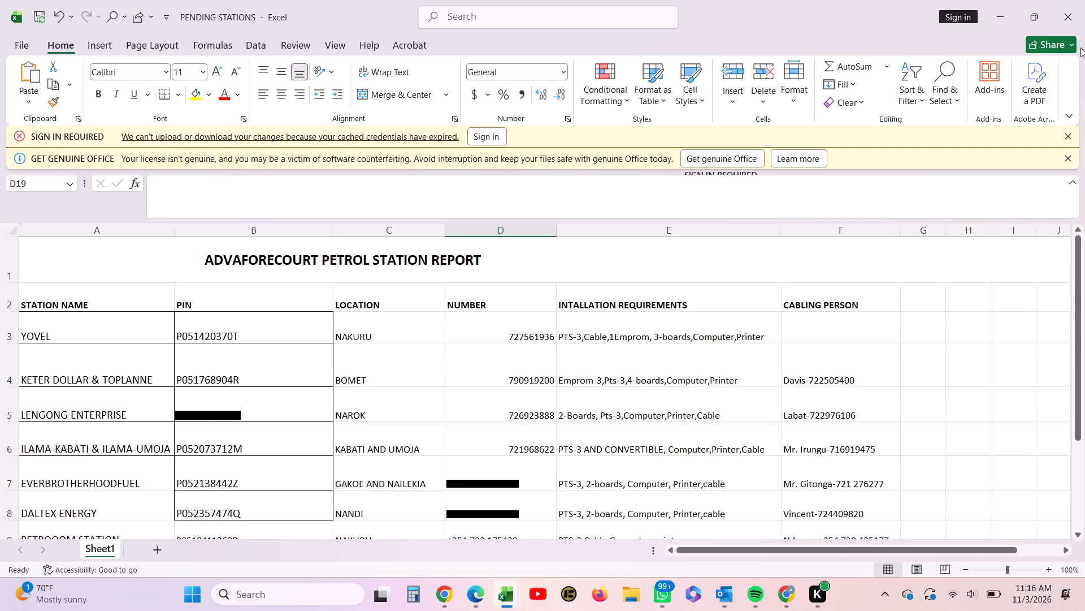
{"action": "left_click", "coordinate": [1080, 17]}
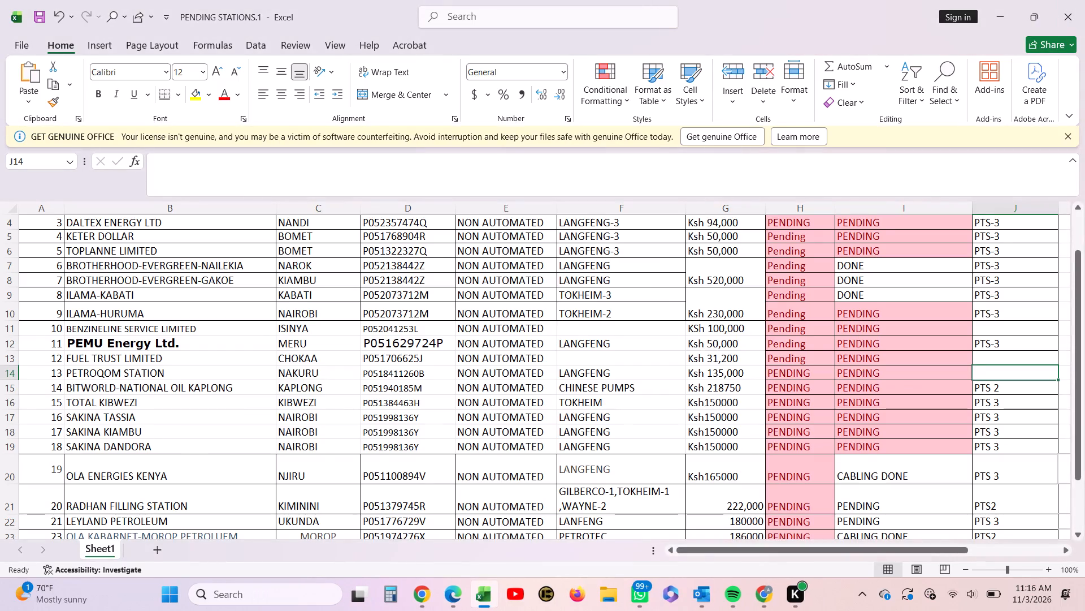
Enter PTS-3 as the solution for PETROQOM STATION in cell J14 of PENDING STATIONS.1.
{"action": "scroll", "coordinate": [914, 471], "scroll_direction": "down", "scroll_amount": 2}
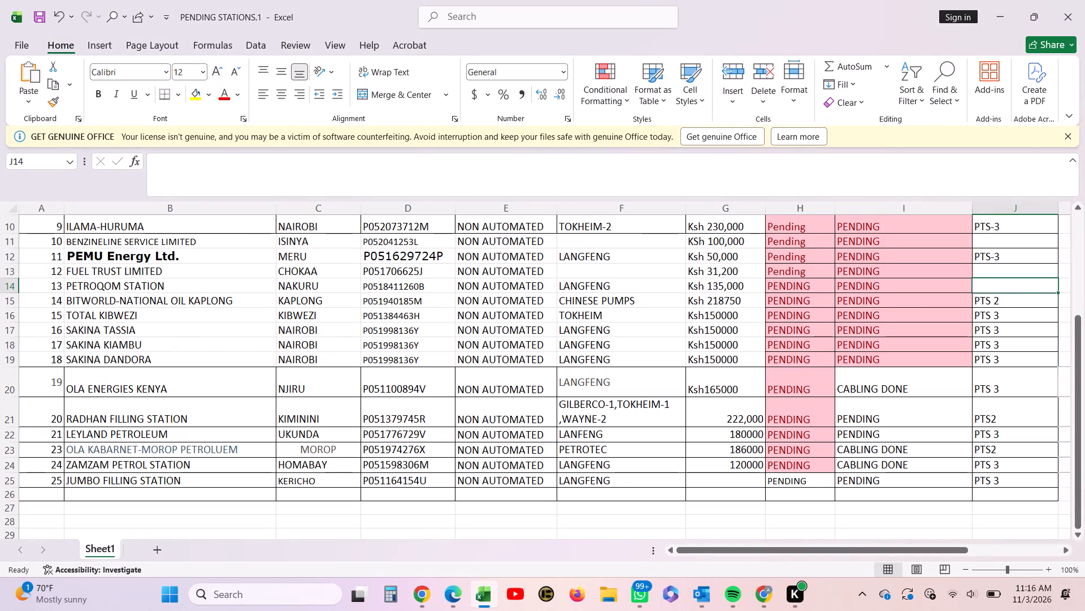
{"action": "left_click", "coordinate": [987, 283]}
{"action": "key", "text": "p"}
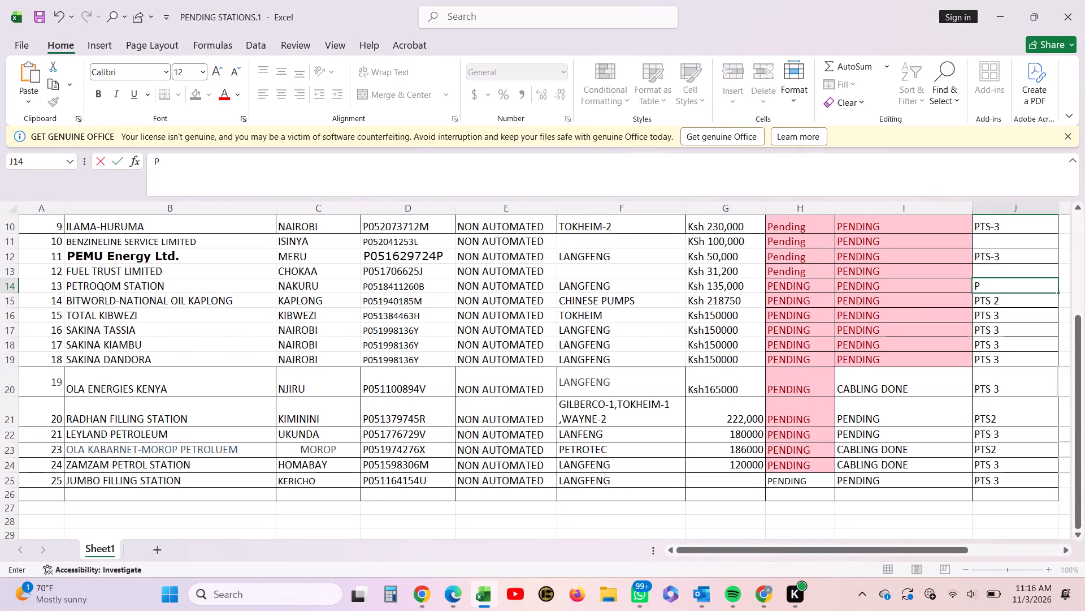
{"action": "type", "text": "TS"}
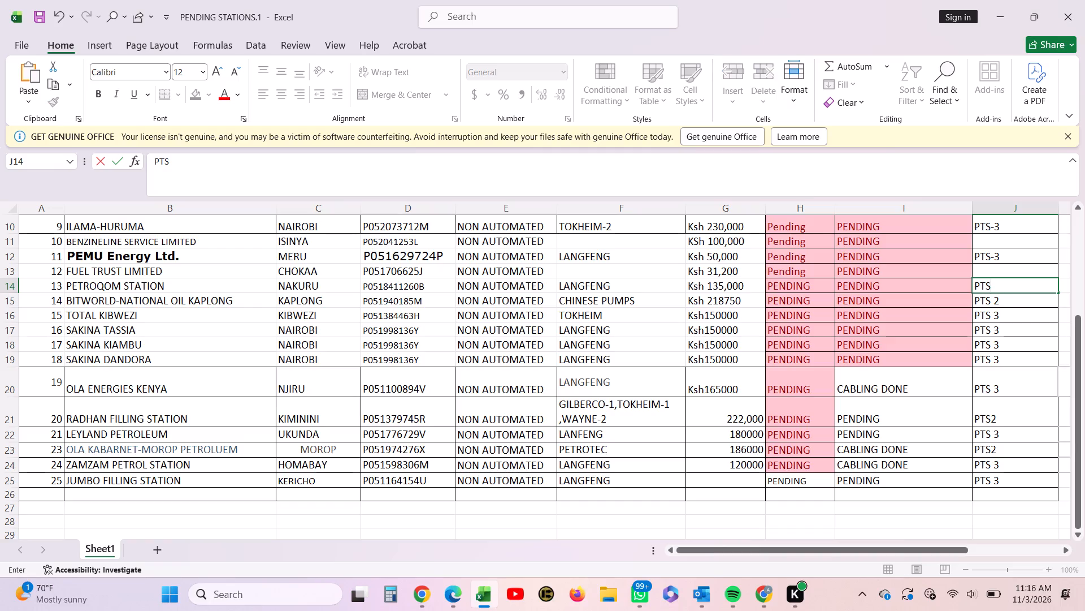
{"action": "type", "text": "-3"}
{"action": "scroll", "coordinate": [1015, 393], "scroll_direction": "up", "scroll_amount": 5}
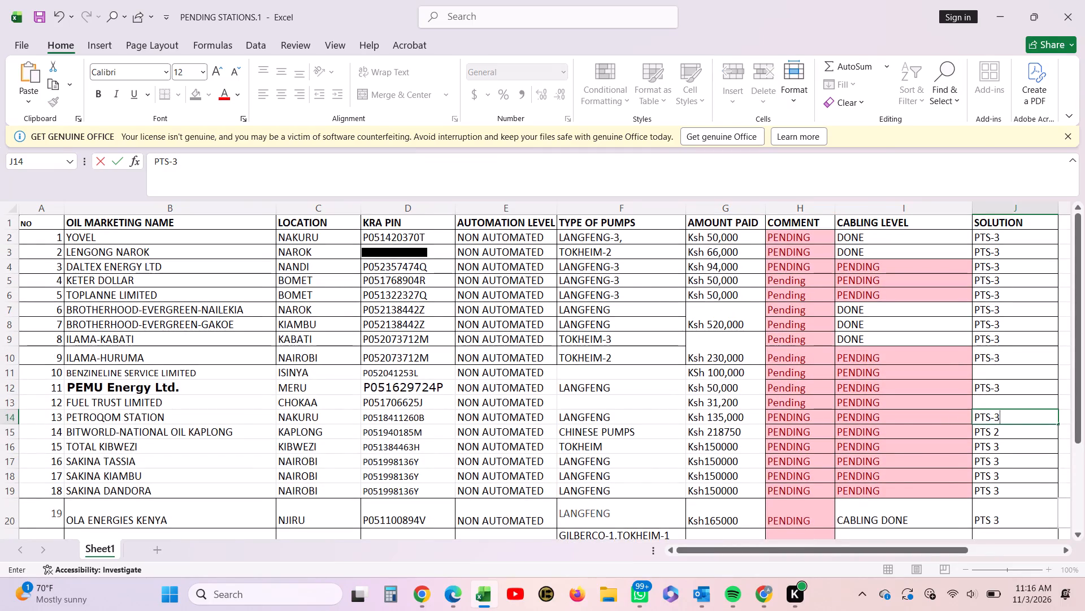
{"action": "left_click", "coordinate": [1034, 404]}
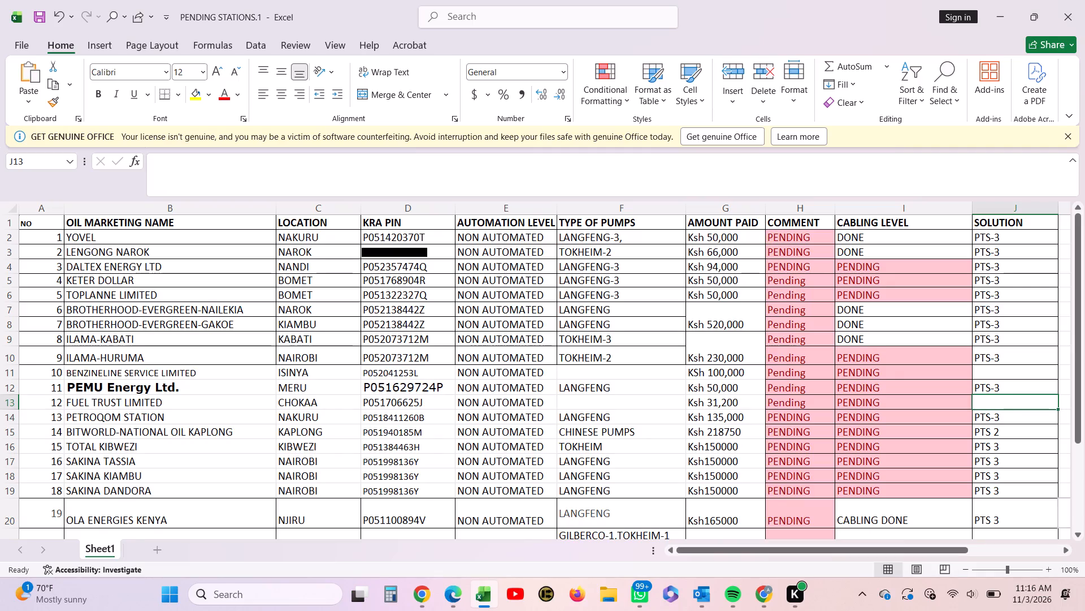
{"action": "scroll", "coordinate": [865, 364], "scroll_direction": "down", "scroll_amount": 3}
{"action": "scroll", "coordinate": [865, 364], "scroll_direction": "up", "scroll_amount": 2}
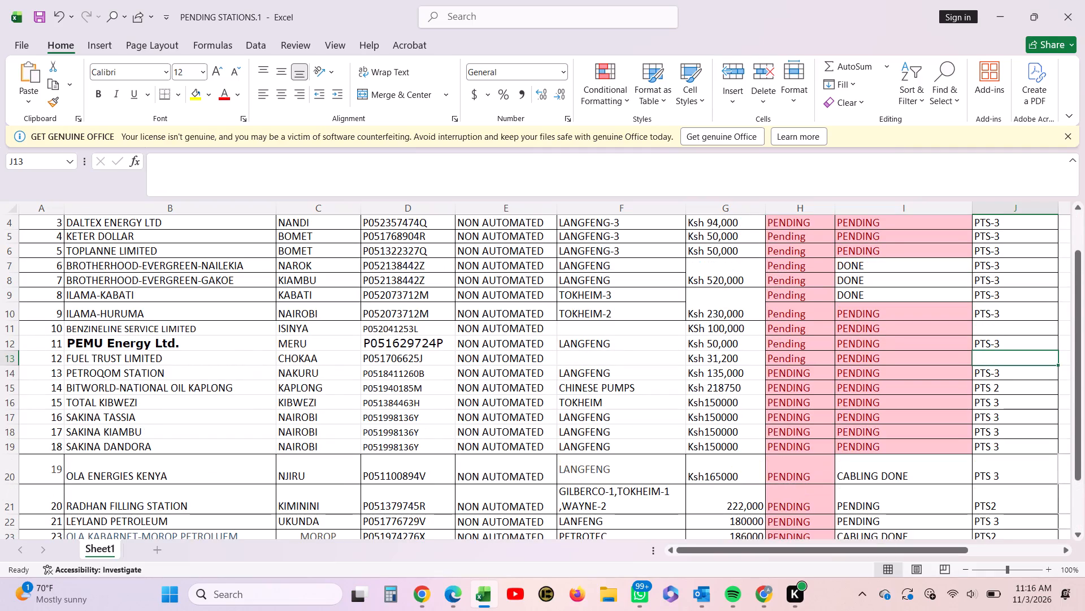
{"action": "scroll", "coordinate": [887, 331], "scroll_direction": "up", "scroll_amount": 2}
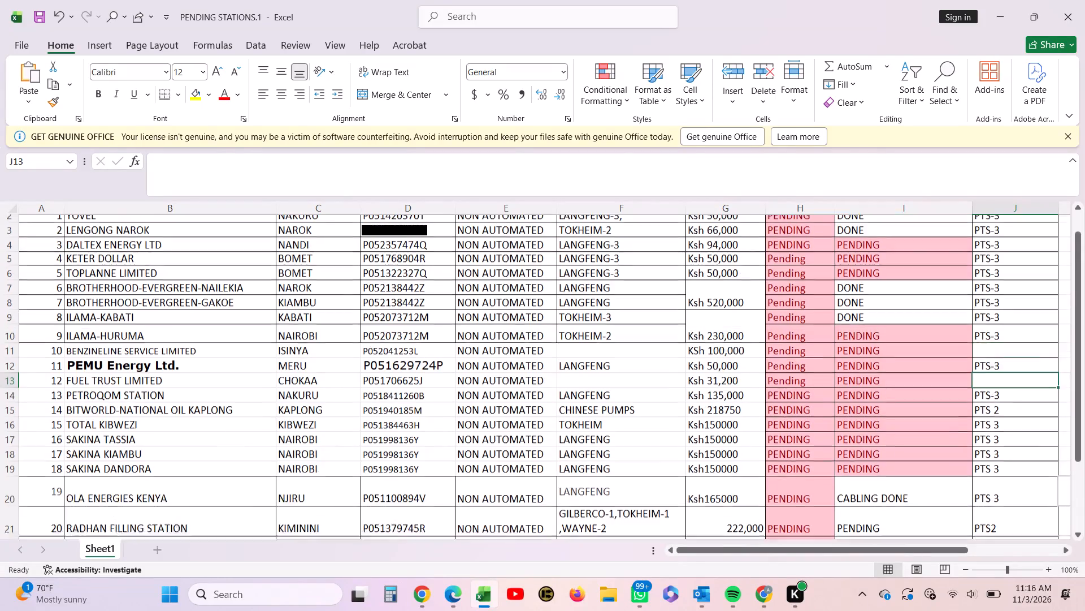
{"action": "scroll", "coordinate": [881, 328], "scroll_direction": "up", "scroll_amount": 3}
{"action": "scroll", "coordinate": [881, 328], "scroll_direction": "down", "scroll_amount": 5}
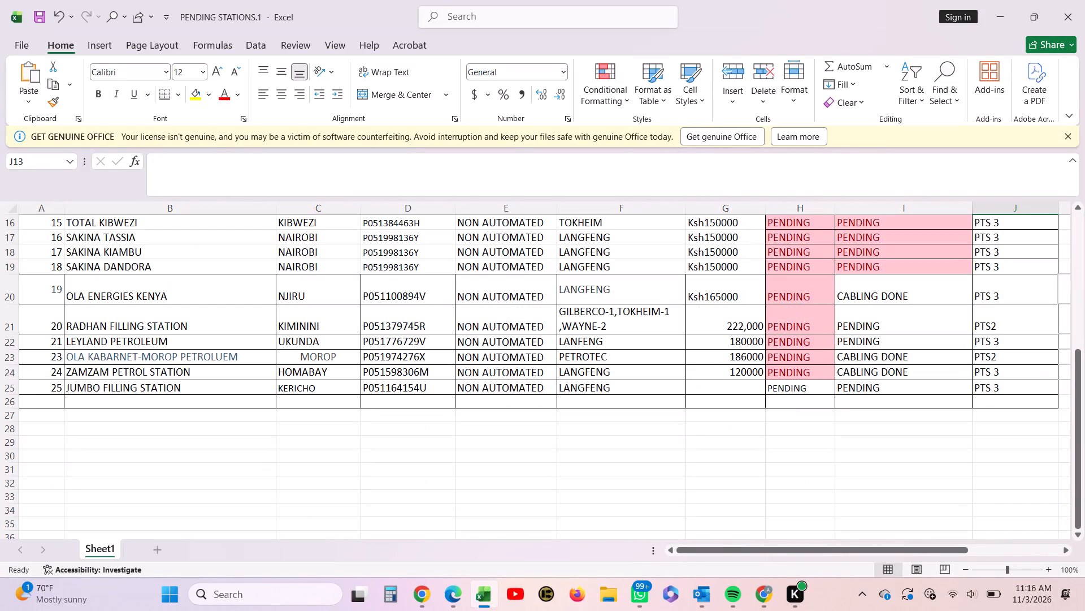
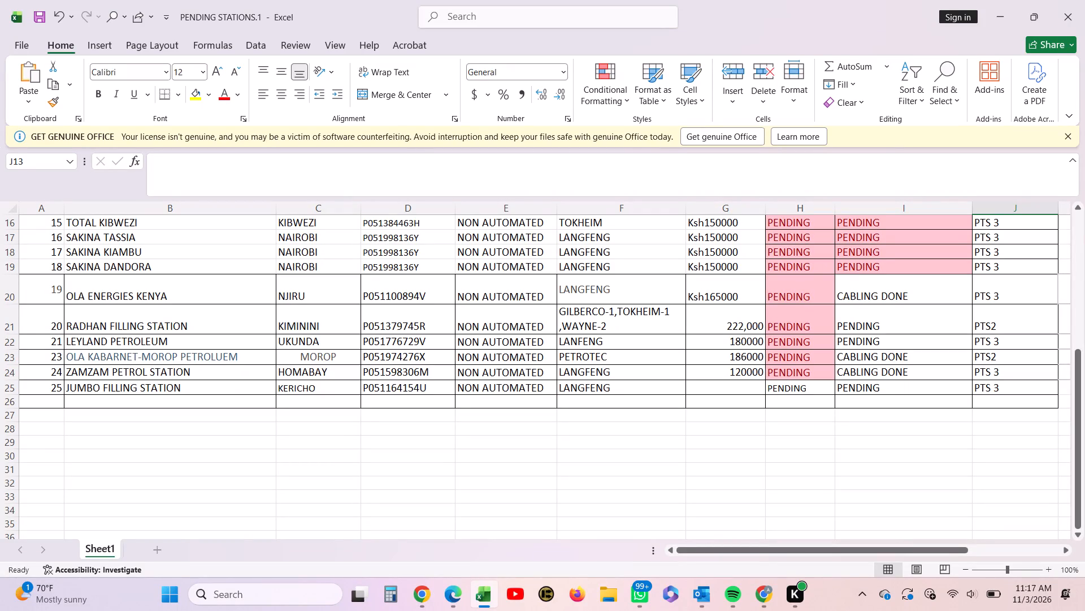
Review the whole station list in PENDING STATIONS.1, checking pump types, cabling levels and solutions for remaining incomplete entries.
{"action": "scroll", "coordinate": [622, 383], "scroll_direction": "up", "scroll_amount": 4}
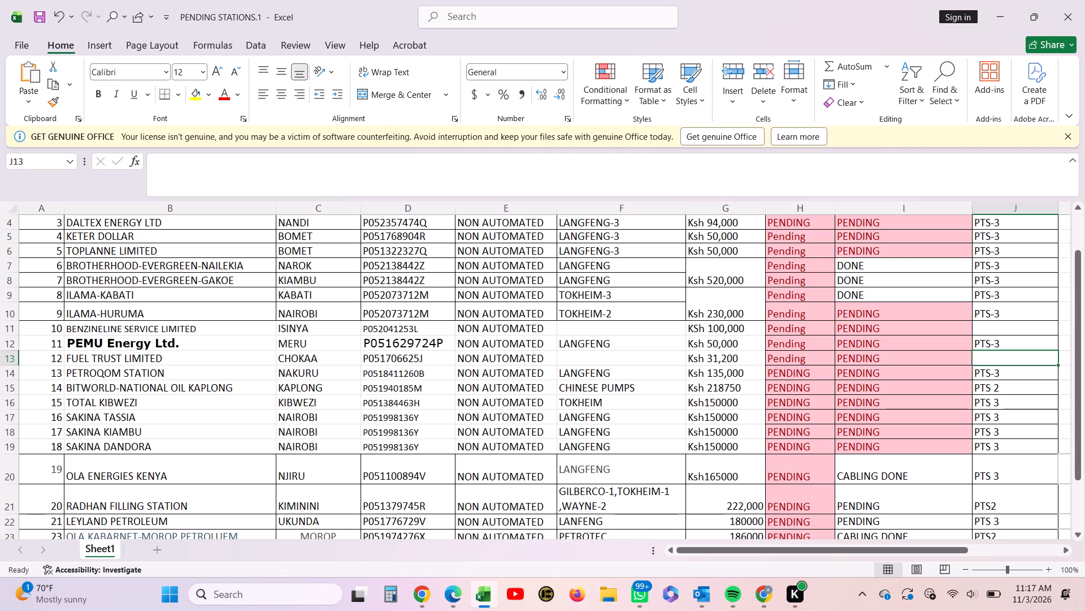
{"action": "scroll", "coordinate": [881, 401], "scroll_direction": "down", "scroll_amount": 5}
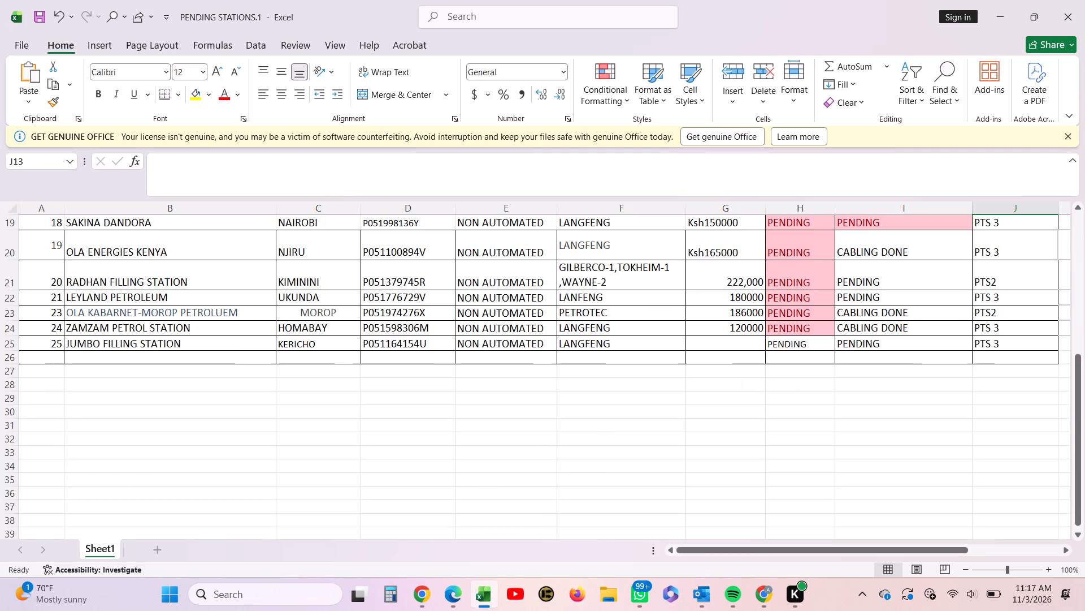
{"action": "scroll", "coordinate": [875, 402], "scroll_direction": "up", "scroll_amount": 3}
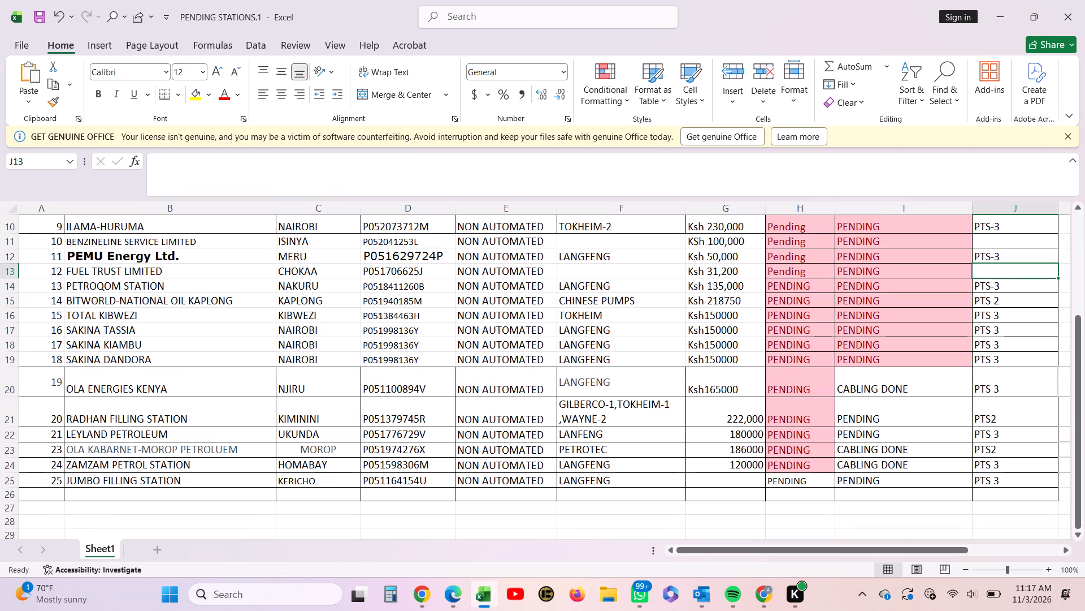
{"action": "scroll", "coordinate": [896, 335], "scroll_direction": "up", "scroll_amount": 3}
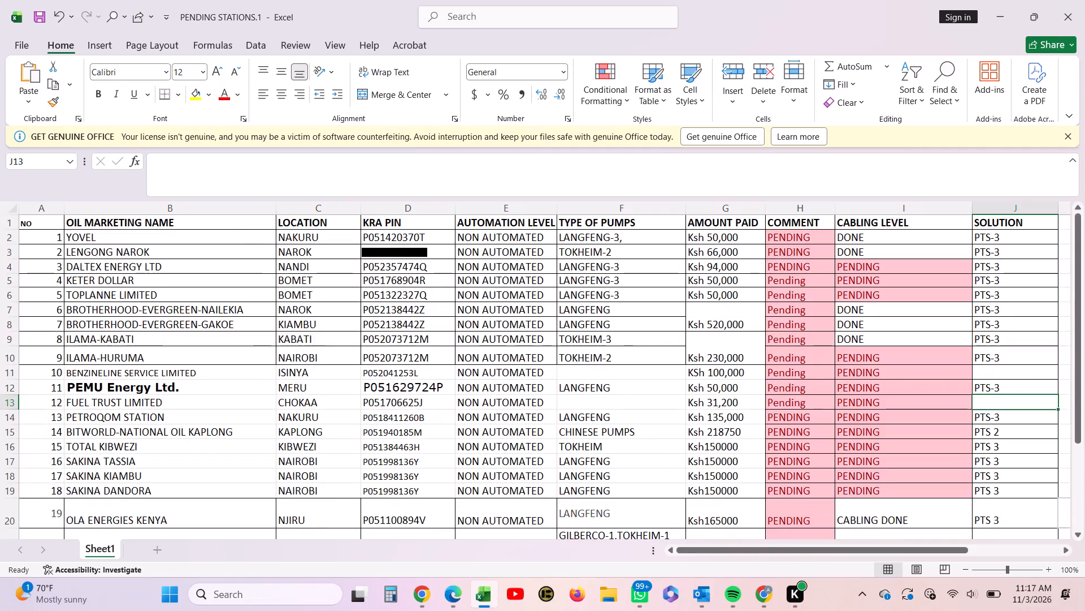
{"action": "scroll", "coordinate": [896, 357], "scroll_direction": "down", "scroll_amount": 4}
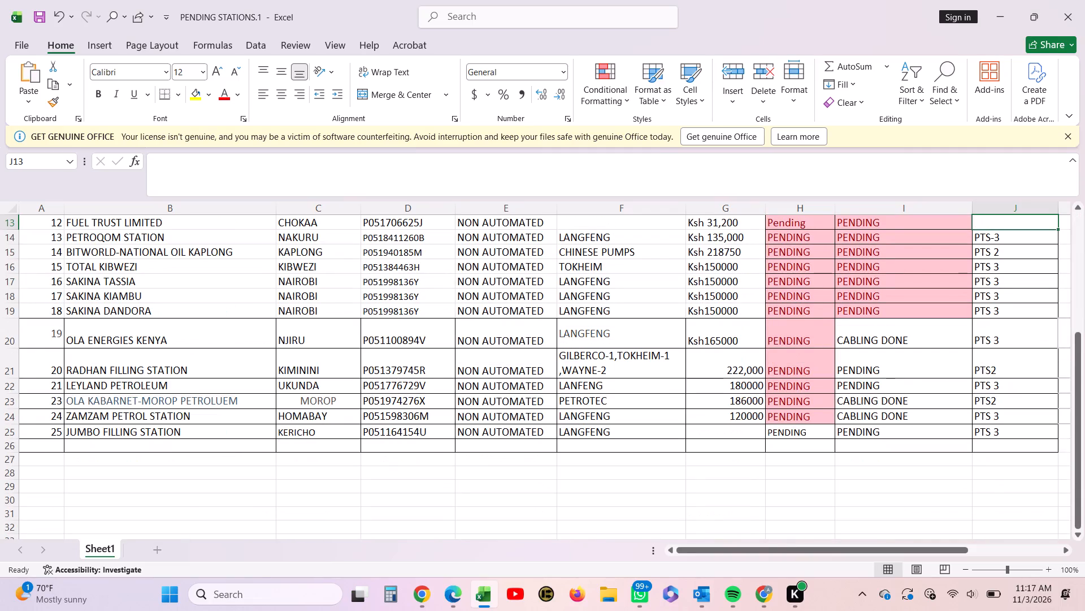
{"action": "scroll", "coordinate": [876, 378], "scroll_direction": "up", "scroll_amount": 5}
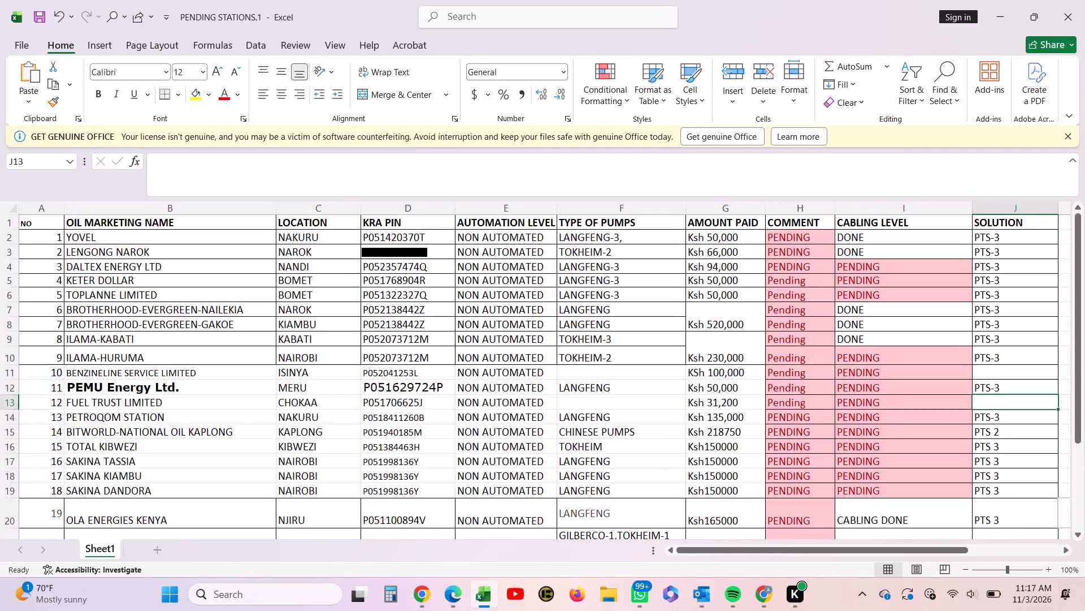
{"action": "scroll", "coordinate": [887, 325], "scroll_direction": "up", "scroll_amount": 1}
{"action": "scroll", "coordinate": [884, 337], "scroll_direction": "down", "scroll_amount": 3}
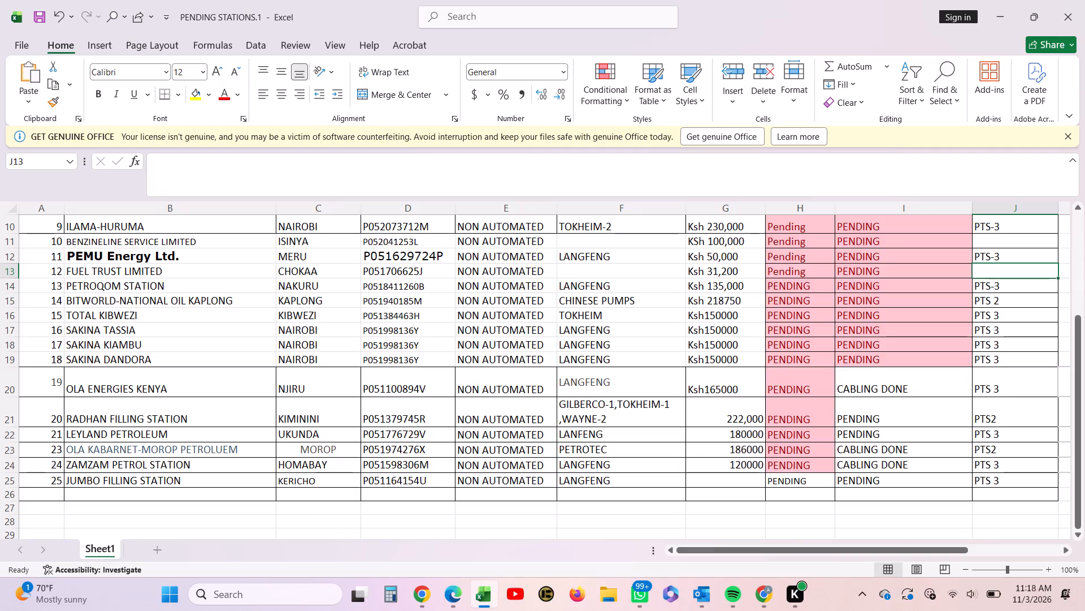
{"action": "scroll", "coordinate": [889, 360], "scroll_direction": "up", "scroll_amount": 4}
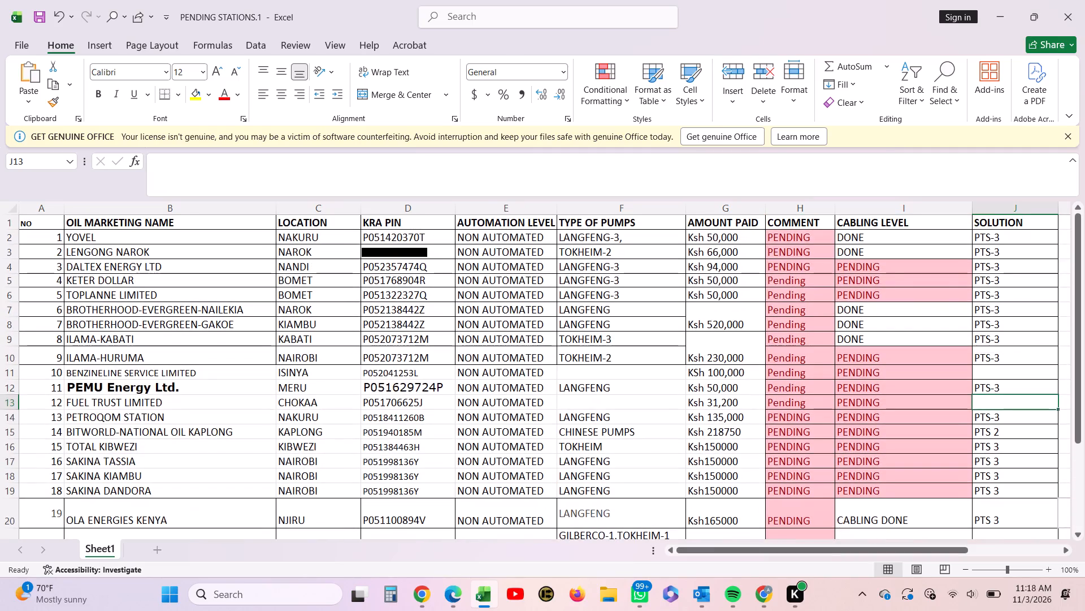
{"action": "scroll", "coordinate": [969, 400], "scroll_direction": "down", "scroll_amount": 5}
{"action": "scroll", "coordinate": [895, 373], "scroll_direction": "down", "scroll_amount": 3}
{"action": "scroll", "coordinate": [759, 325], "scroll_direction": "up", "scroll_amount": 4}
{"action": "scroll", "coordinate": [470, 321], "scroll_direction": "up", "scroll_amount": 3}
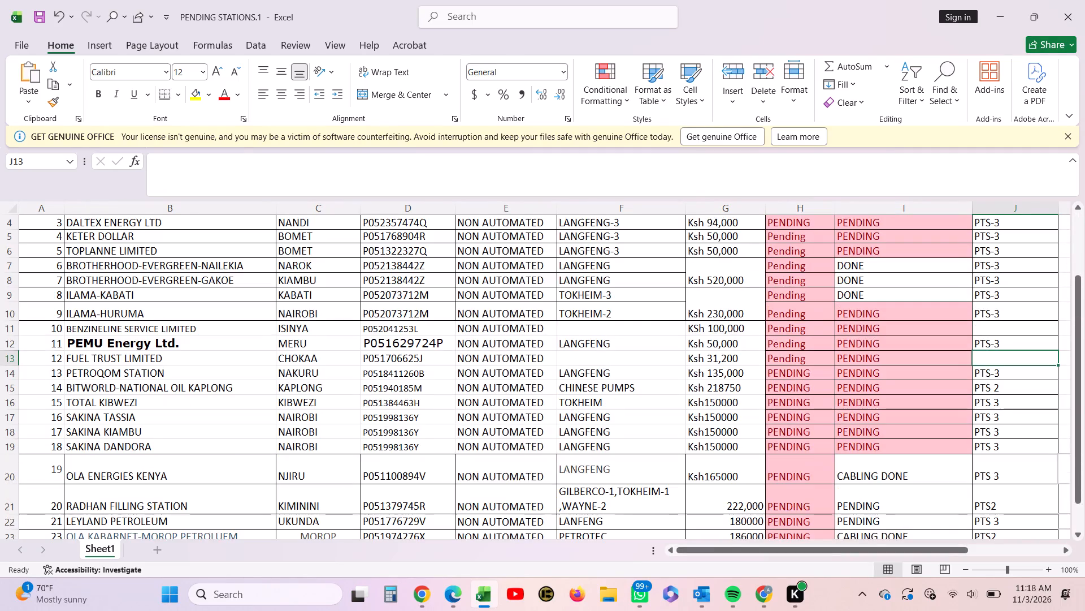
{"action": "scroll", "coordinate": [844, 365], "scroll_direction": "up", "scroll_amount": 2}
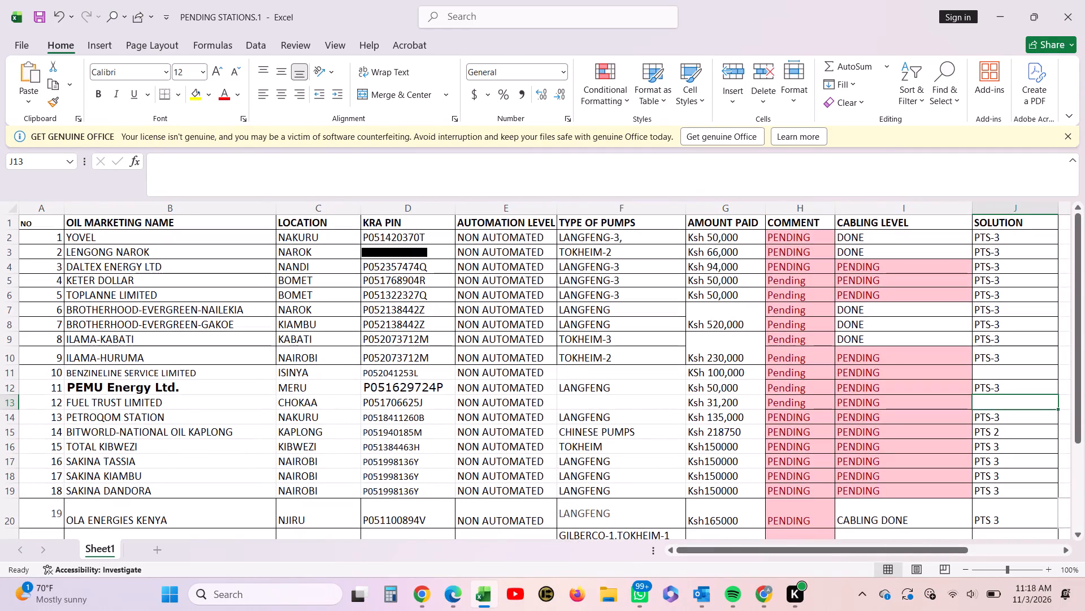
{"action": "scroll", "coordinate": [552, 333], "scroll_direction": "down", "scroll_amount": 5}
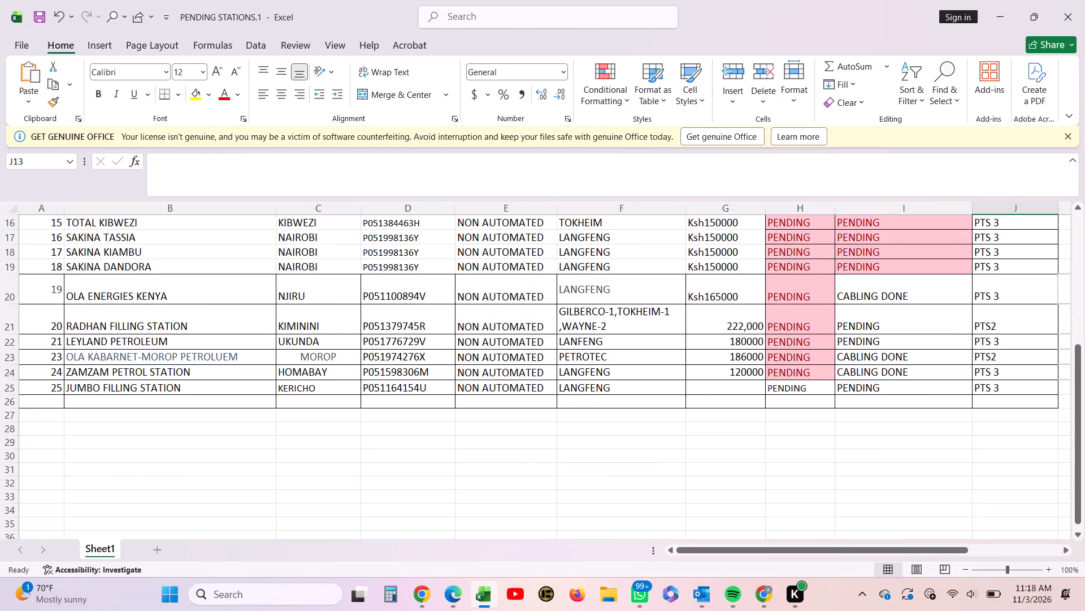
{"action": "scroll", "coordinate": [552, 333], "scroll_direction": "up", "scroll_amount": 6}
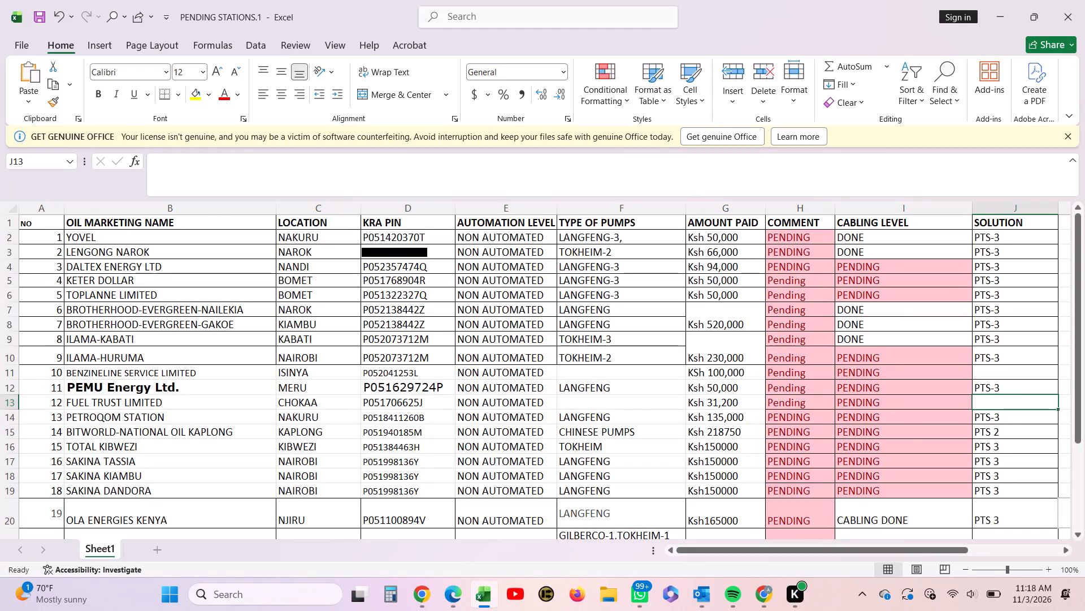
{"action": "scroll", "coordinate": [524, 327], "scroll_direction": "down", "scroll_amount": 3}
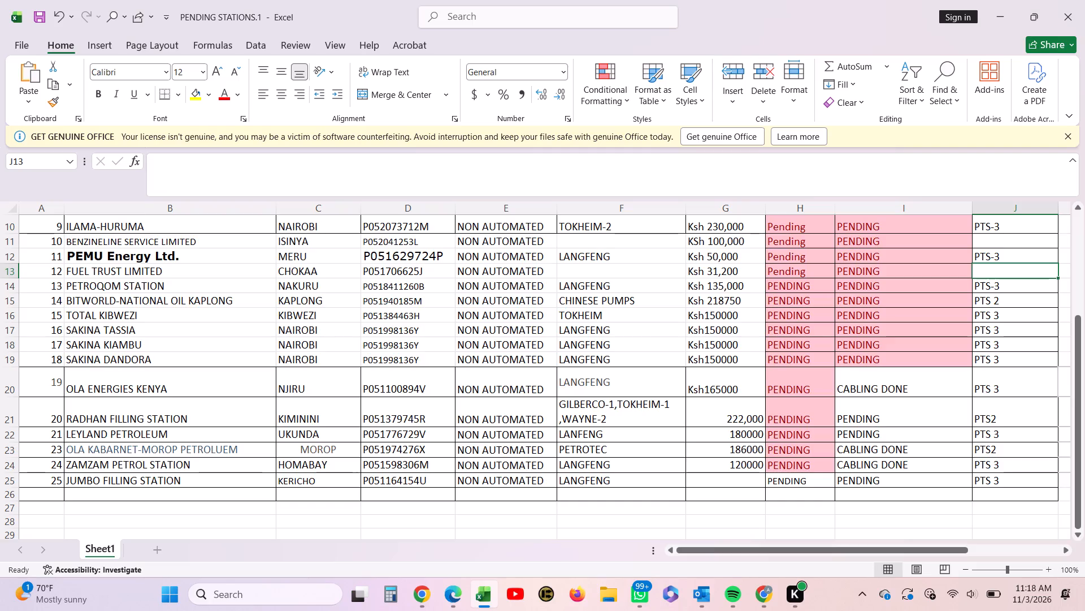
{"action": "scroll", "coordinate": [939, 397], "scroll_direction": "up", "scroll_amount": 3}
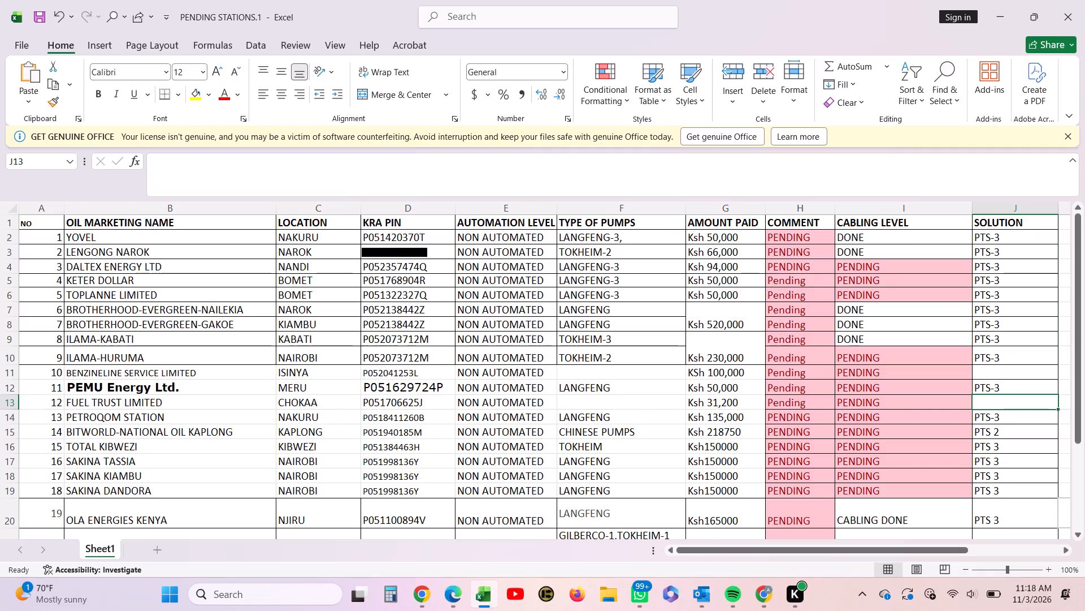
Select the entire FUEL TRUST LIMITED row, row 13.
{"action": "left_click", "coordinate": [15, 404]}
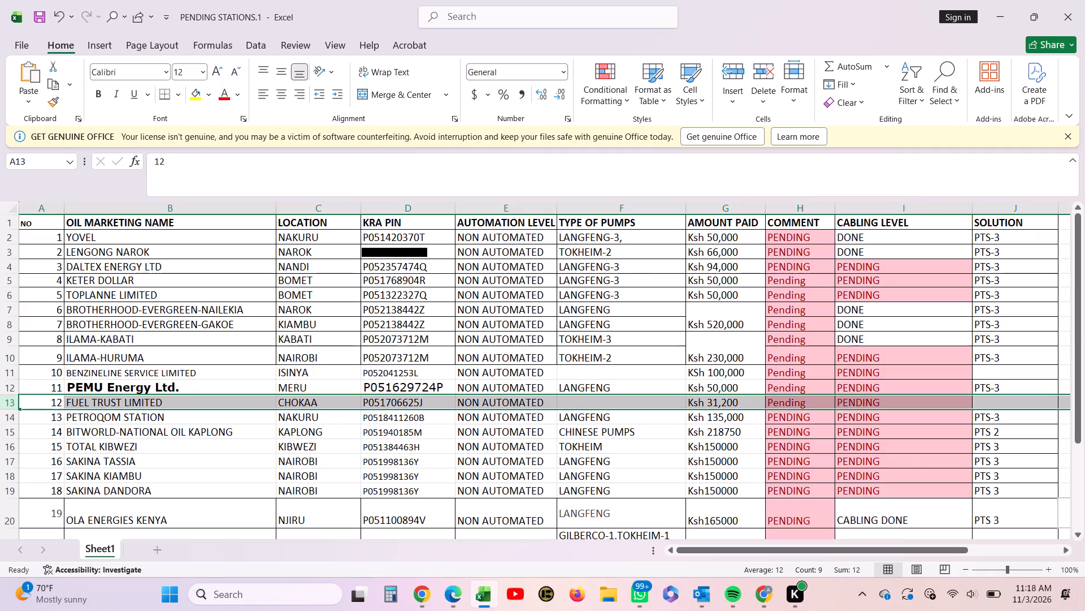
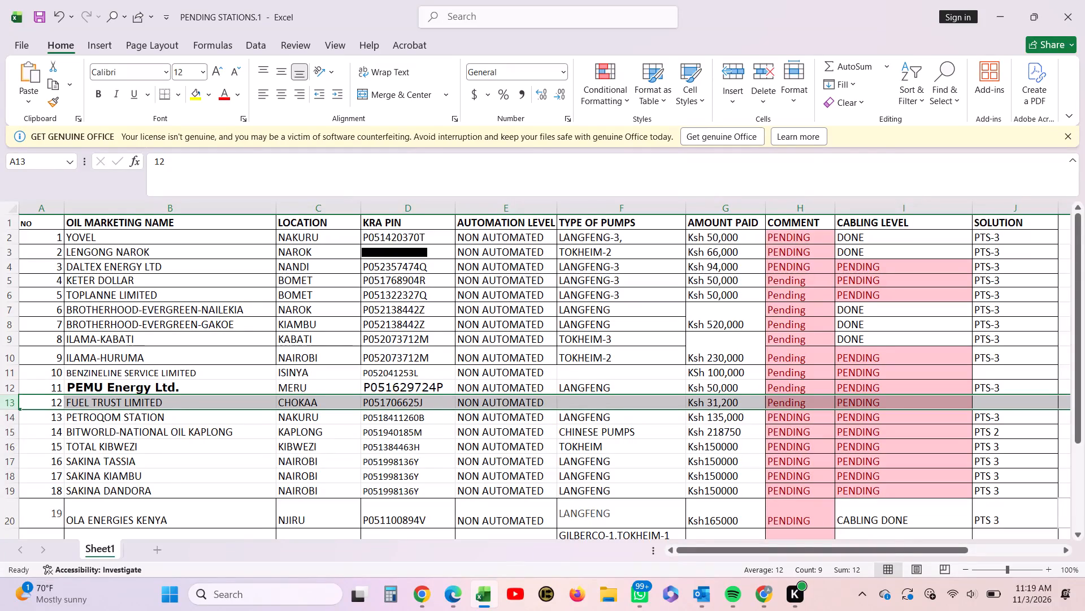
Review the station list from YOVEL down to JUMBO FILLING STATION for missing pump types, cabling levels and solutions.
{"action": "scroll", "coordinate": [508, 402], "scroll_direction": "down", "scroll_amount": 3}
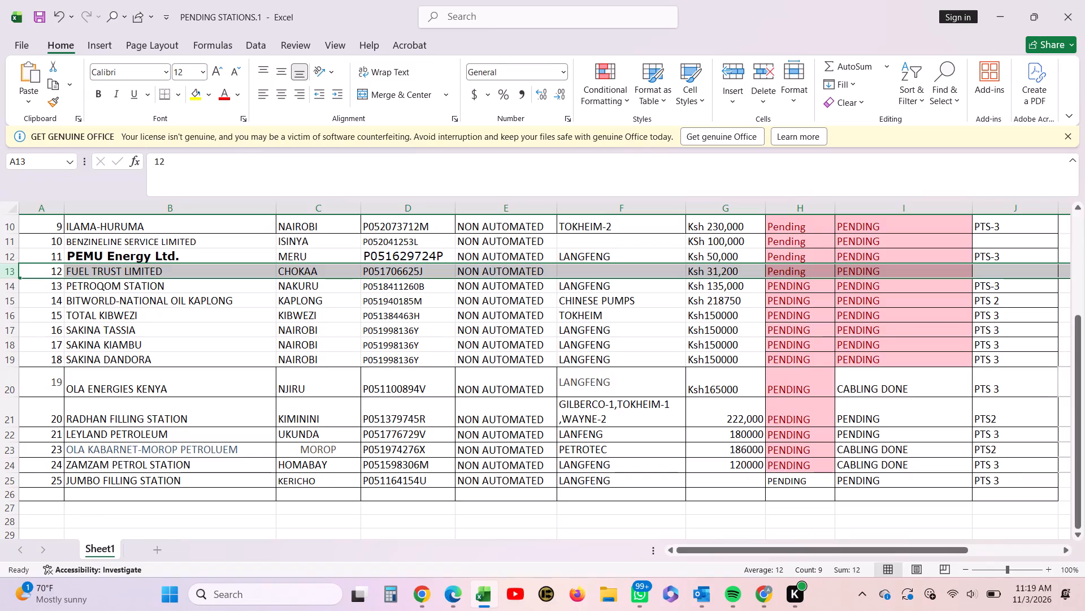
{"action": "scroll", "coordinate": [352, 394], "scroll_direction": "down", "scroll_amount": 3}
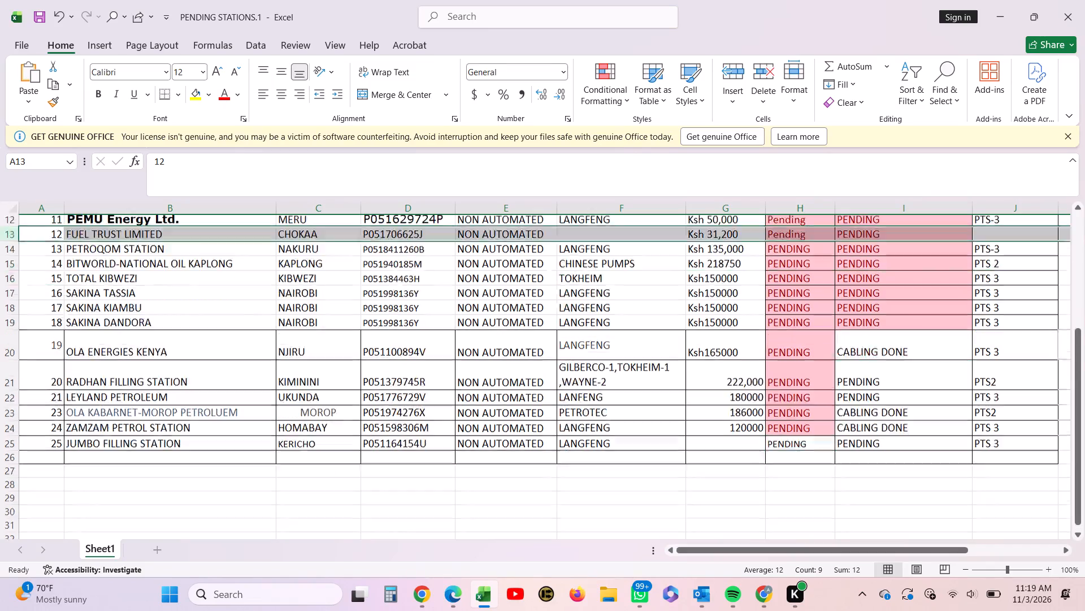
{"action": "scroll", "coordinate": [352, 393], "scroll_direction": "up", "scroll_amount": 4}
{"action": "scroll", "coordinate": [519, 369], "scroll_direction": "up", "scroll_amount": 3}
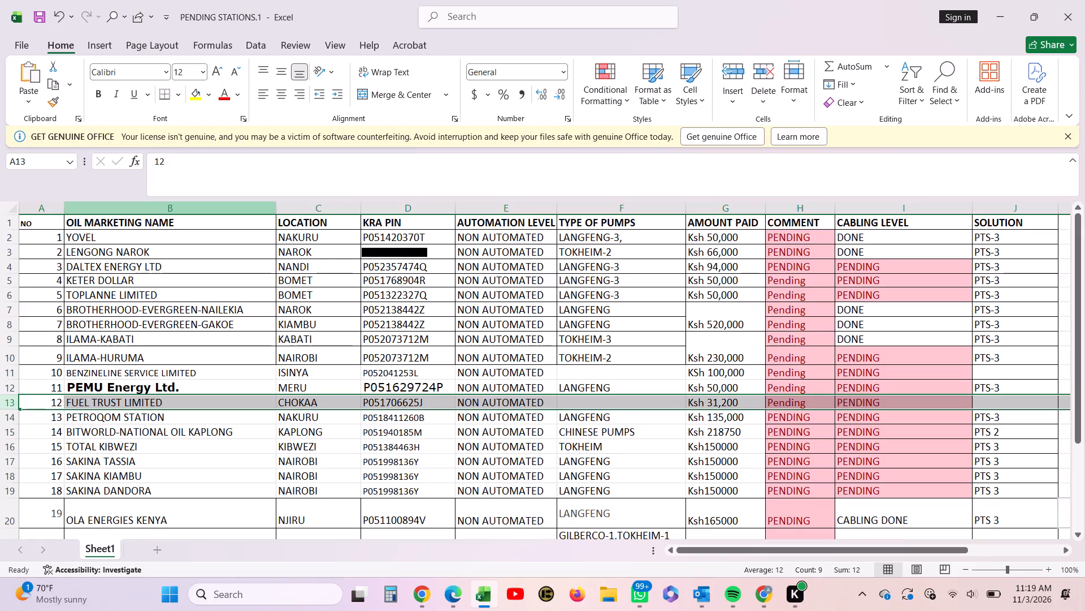
{"action": "scroll", "coordinate": [774, 427], "scroll_direction": "down", "scroll_amount": 2}
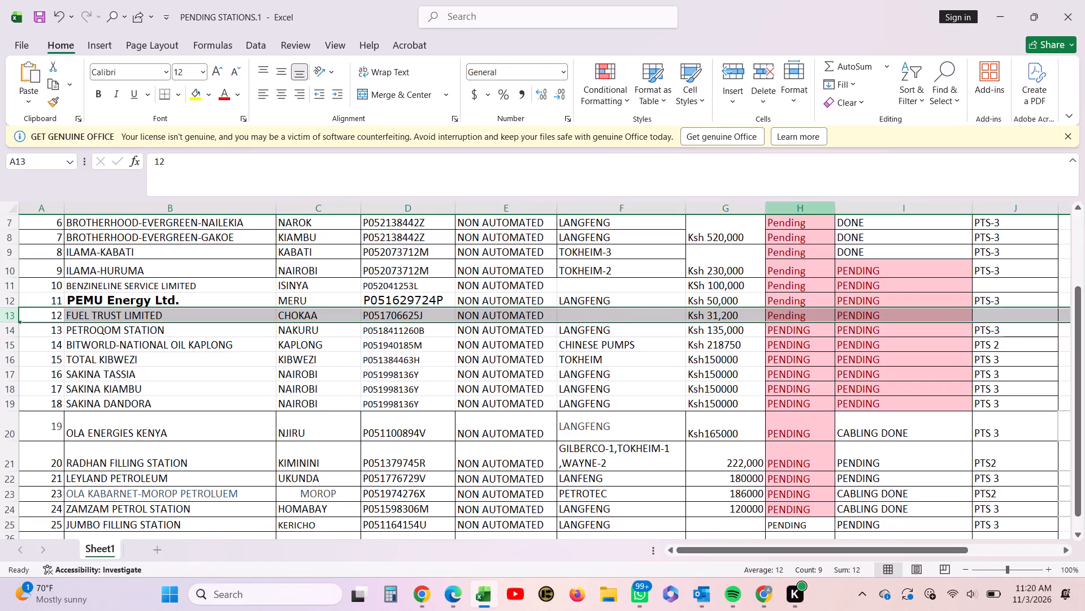
{"action": "scroll", "coordinate": [393, 339], "scroll_direction": "down", "scroll_amount": 3}
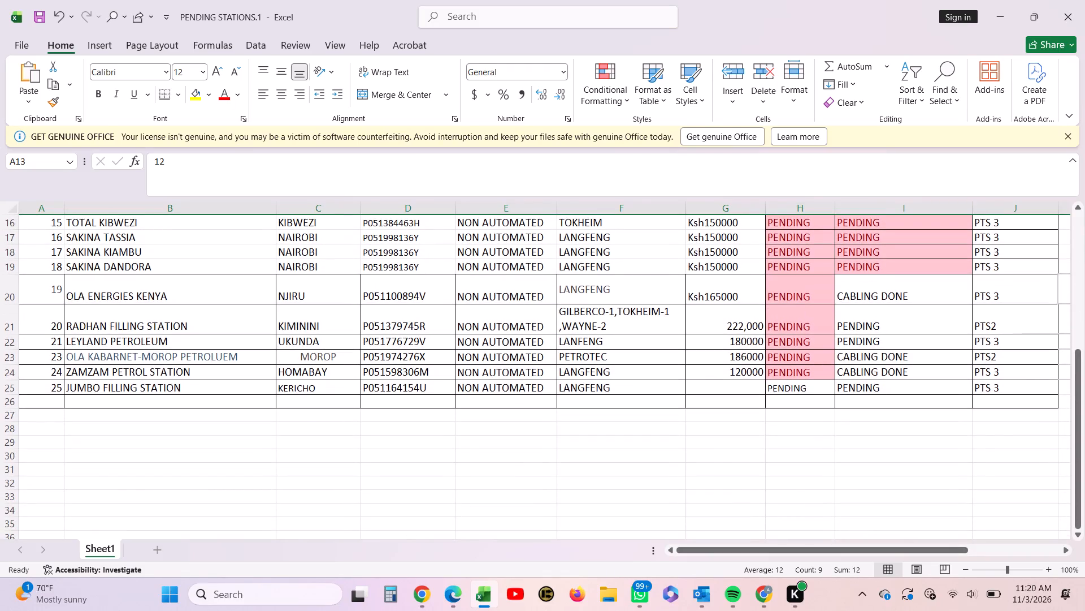
{"action": "scroll", "coordinate": [310, 360], "scroll_direction": "up", "scroll_amount": 5}
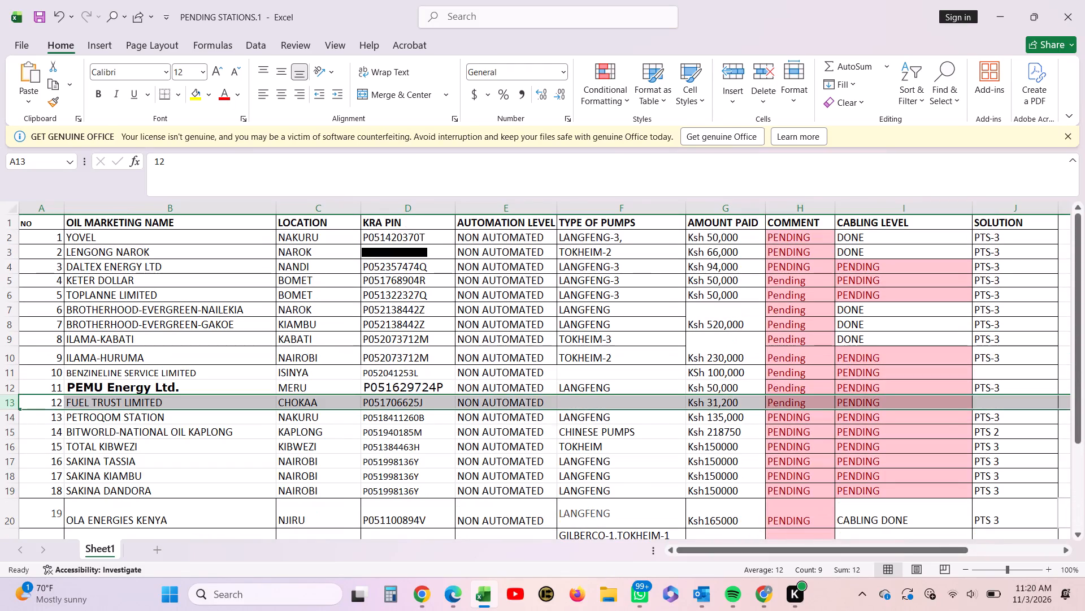
{"action": "scroll", "coordinate": [308, 351], "scroll_direction": "up", "scroll_amount": 2}
{"action": "scroll", "coordinate": [307, 335], "scroll_direction": "down", "scroll_amount": 1}
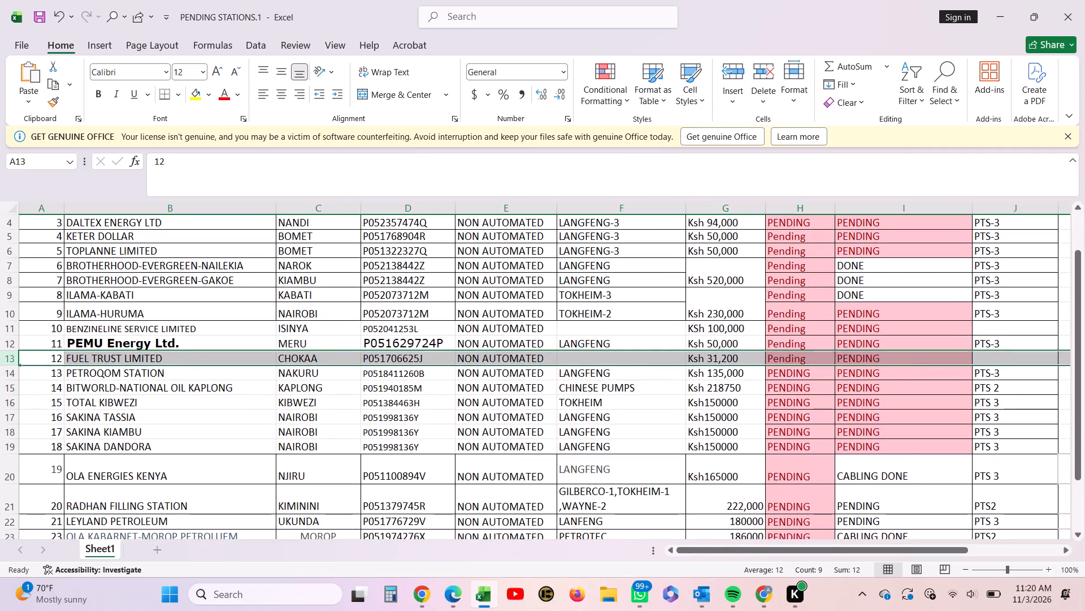
{"action": "scroll", "coordinate": [466, 335], "scroll_direction": "down", "scroll_amount": 4}
{"action": "scroll", "coordinate": [615, 385], "scroll_direction": "up", "scroll_amount": 3}
{"action": "scroll", "coordinate": [684, 410], "scroll_direction": "up", "scroll_amount": 3}
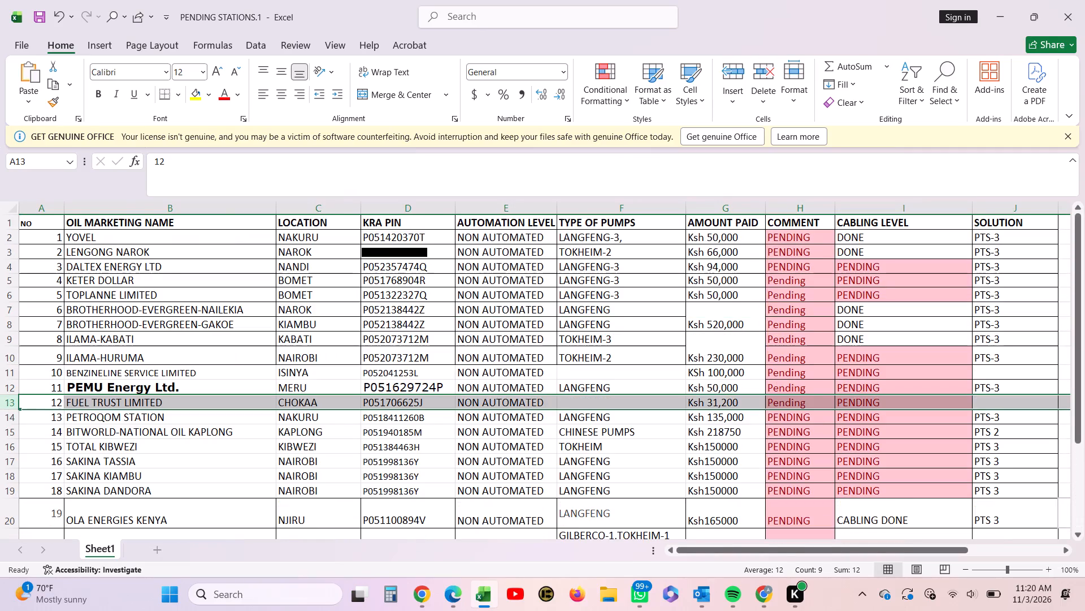
{"action": "scroll", "coordinate": [884, 341], "scroll_direction": "down", "scroll_amount": 1}
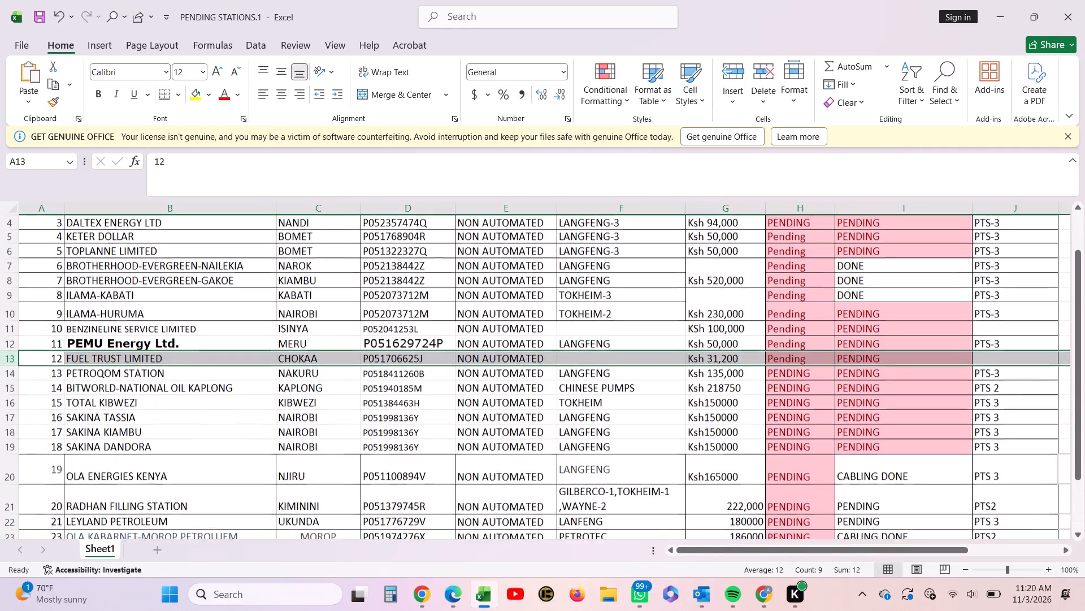
{"action": "scroll", "coordinate": [818, 316], "scroll_direction": "up", "scroll_amount": 1}
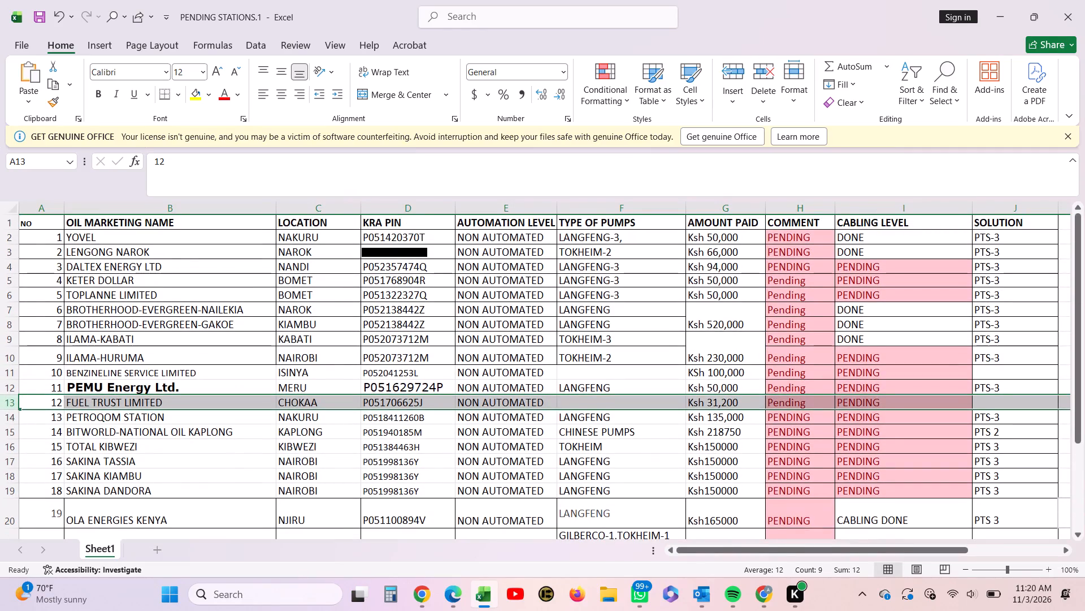
{"action": "scroll", "coordinate": [754, 322], "scroll_direction": "down", "scroll_amount": 2}
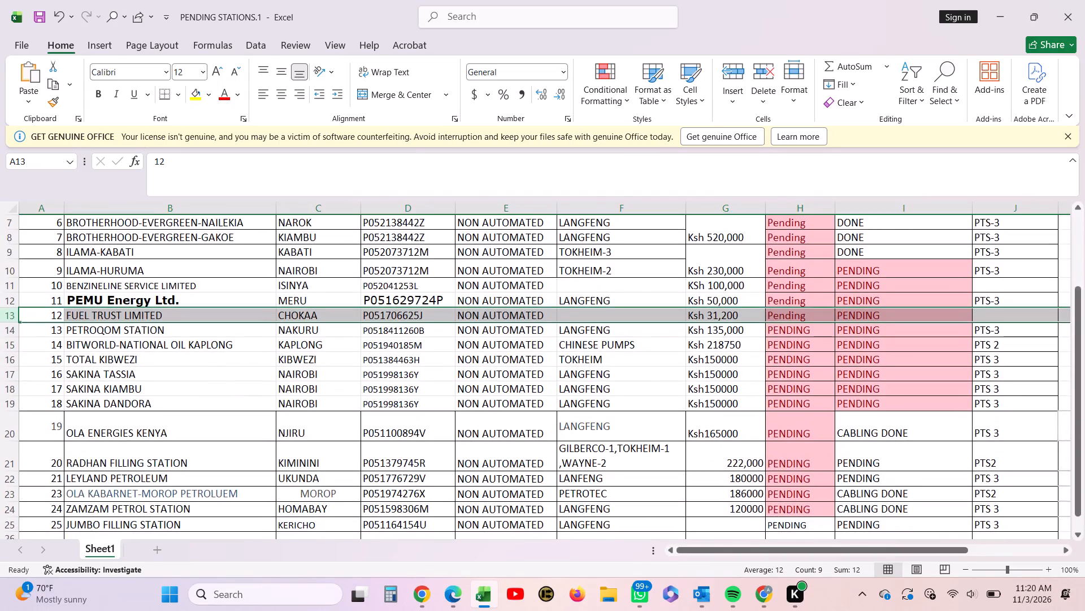
{"action": "scroll", "coordinate": [754, 322], "scroll_direction": "down", "scroll_amount": 2}
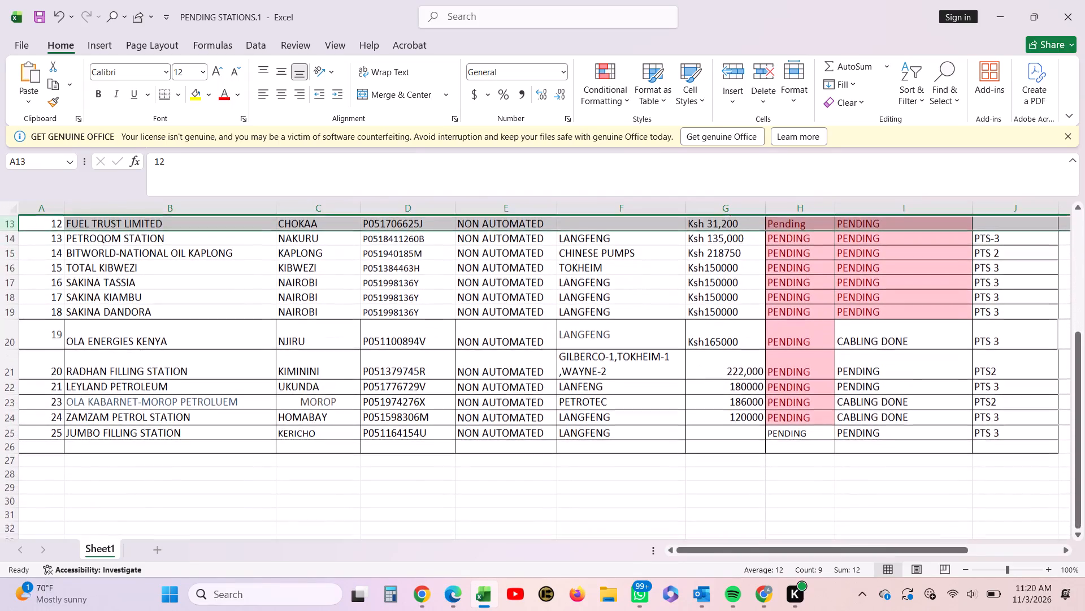
{"action": "scroll", "coordinate": [754, 322], "scroll_direction": "down", "scroll_amount": 2}
{"action": "scroll", "coordinate": [754, 322], "scroll_direction": "up", "scroll_amount": 2}
{"action": "scroll", "coordinate": [901, 367], "scroll_direction": "up", "scroll_amount": 5}
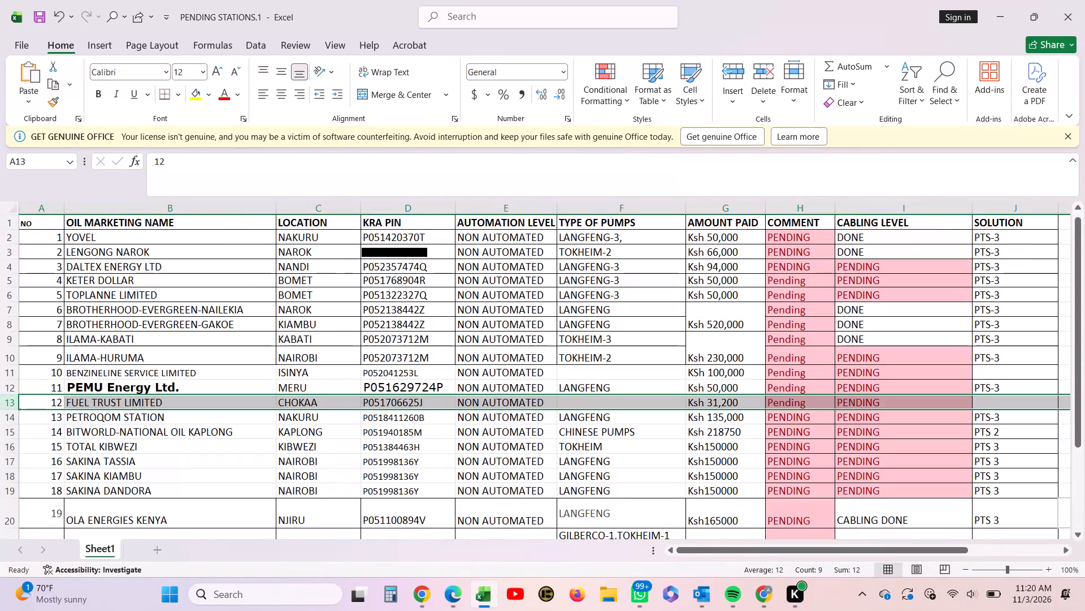
{"action": "scroll", "coordinate": [841, 354], "scroll_direction": "up", "scroll_amount": 2}
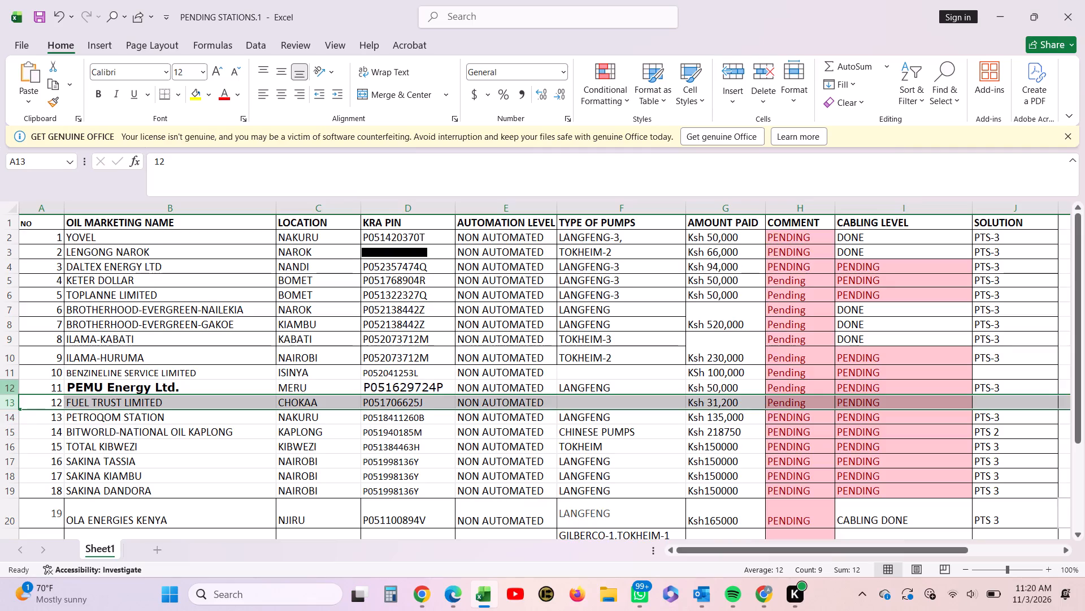
Clear the FUEL TRUST LIMITED row selection by selecting empty cell L10, and recheck all columns and rows of the station list.
{"action": "left_click", "coordinate": [10, 402]}
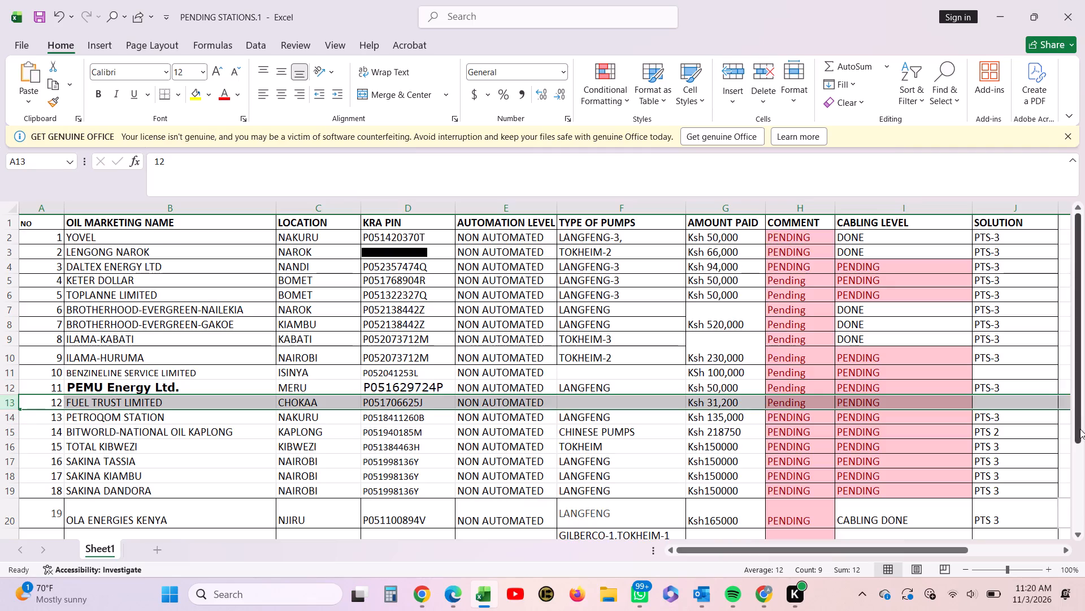
{"action": "left_click_drag", "start_coordinate": [958, 550], "coordinate": [996, 551]}
{"action": "left_click", "coordinate": [874, 356]}
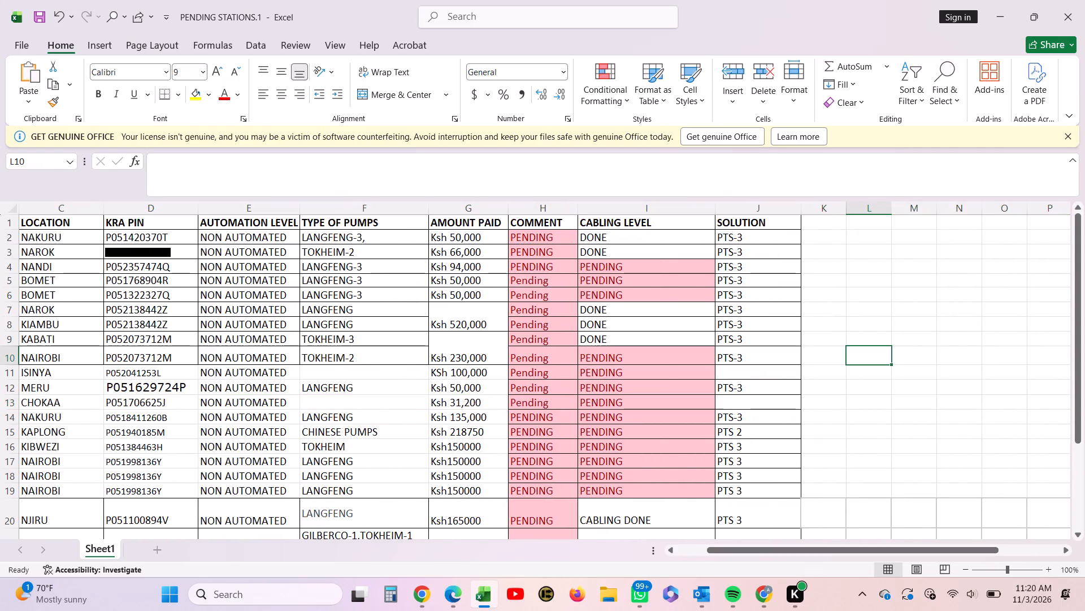
{"action": "scroll", "coordinate": [700, 398], "scroll_direction": "down", "scroll_amount": 3}
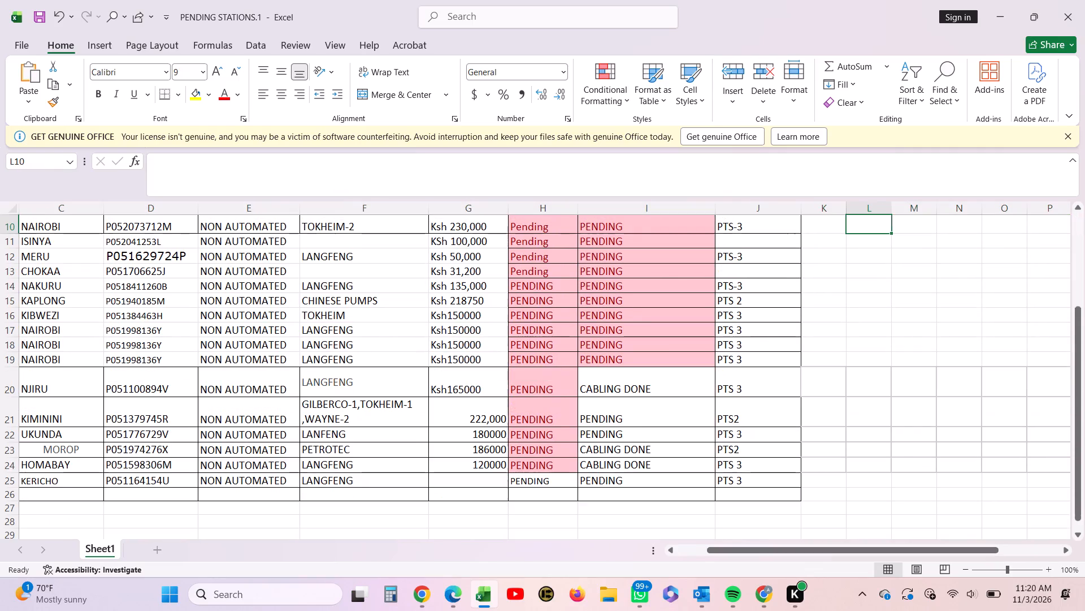
{"action": "scroll", "coordinate": [534, 411], "scroll_direction": "down", "scroll_amount": 1}
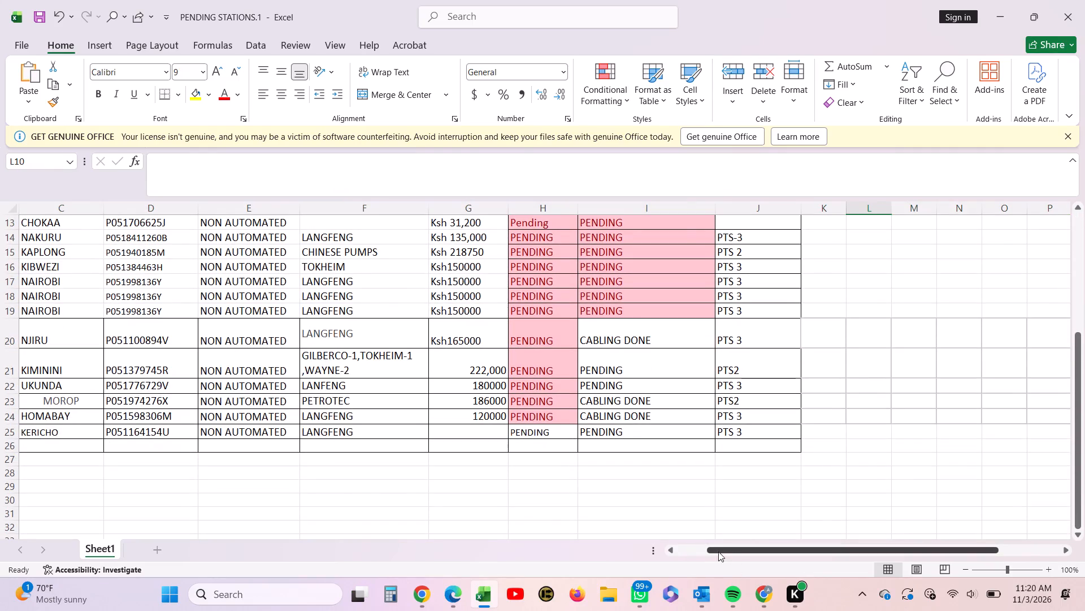
{"action": "left_click_drag", "start_coordinate": [718, 552], "coordinate": [687, 554]}
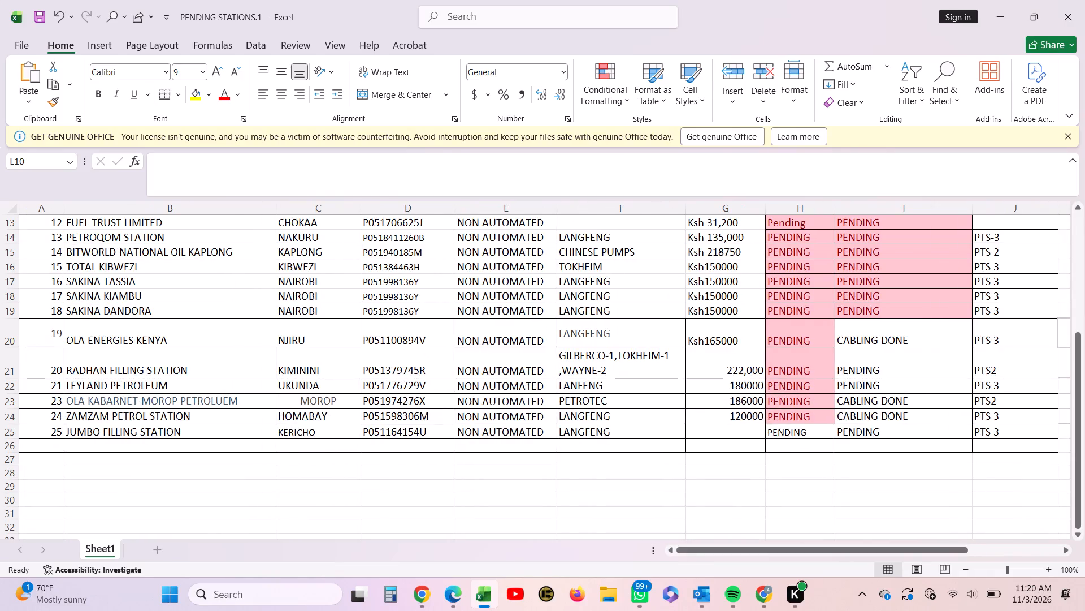
{"action": "scroll", "coordinate": [582, 340], "scroll_direction": "up", "scroll_amount": 2}
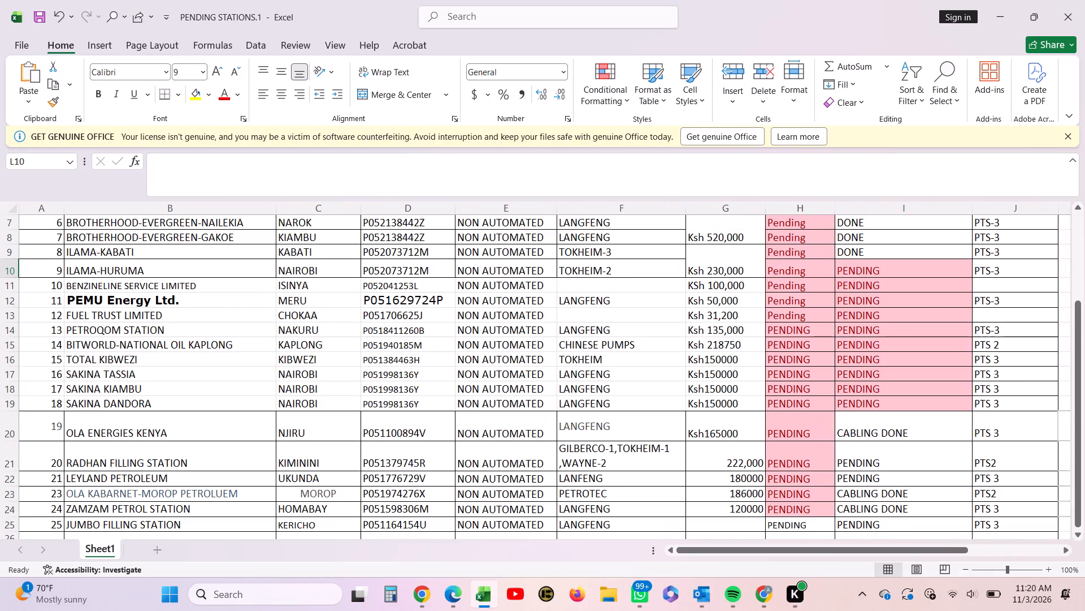
{"action": "scroll", "coordinate": [582, 340], "scroll_direction": "up", "scroll_amount": 4}
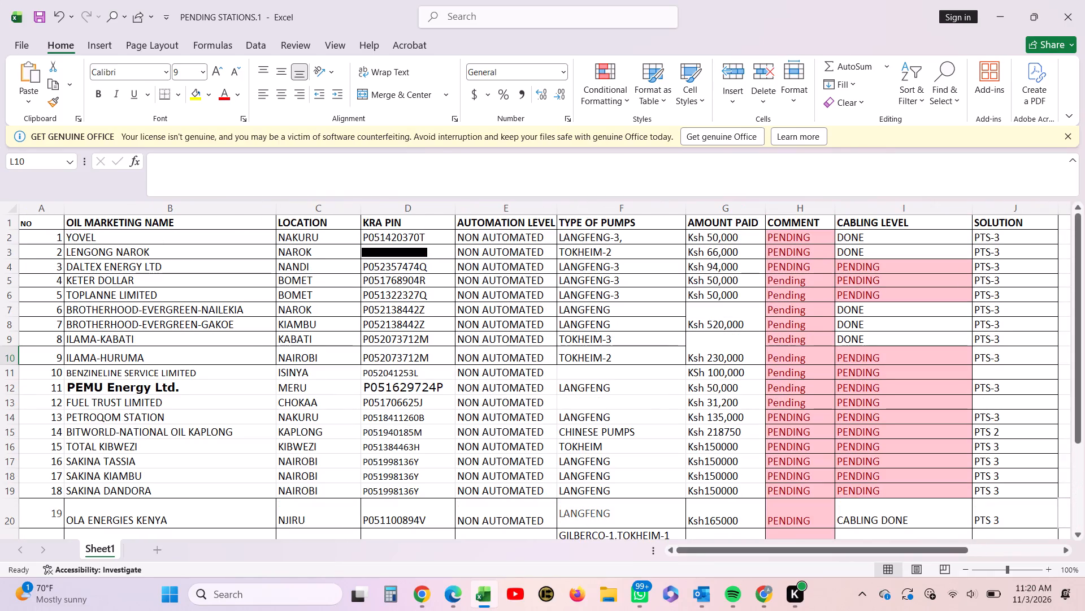
{"action": "scroll", "coordinate": [695, 307], "scroll_direction": "down", "scroll_amount": 3}
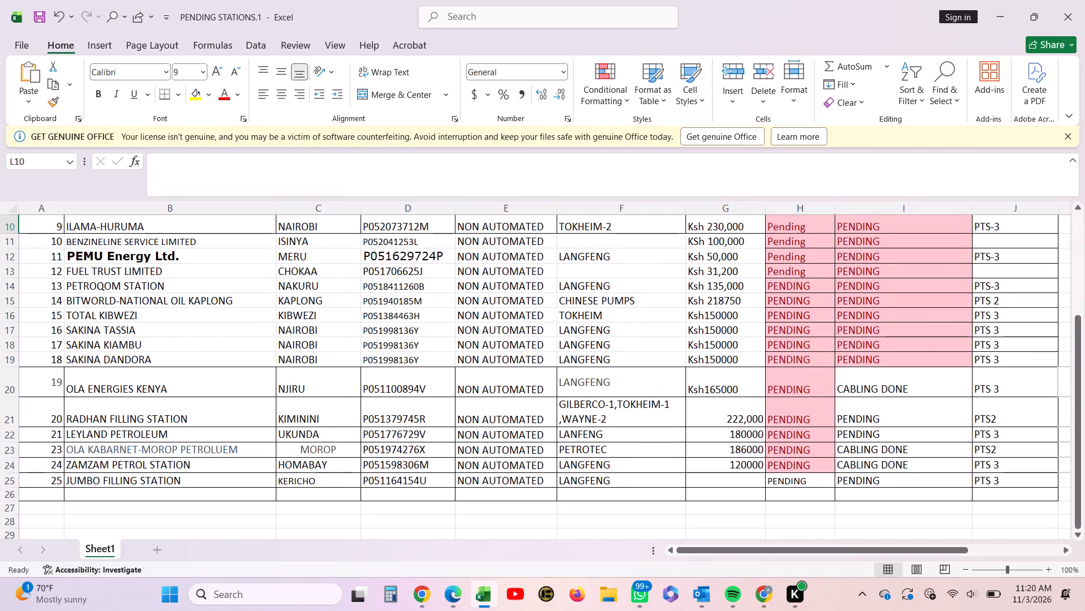
{"action": "scroll", "coordinate": [253, 387], "scroll_direction": "up", "scroll_amount": 3}
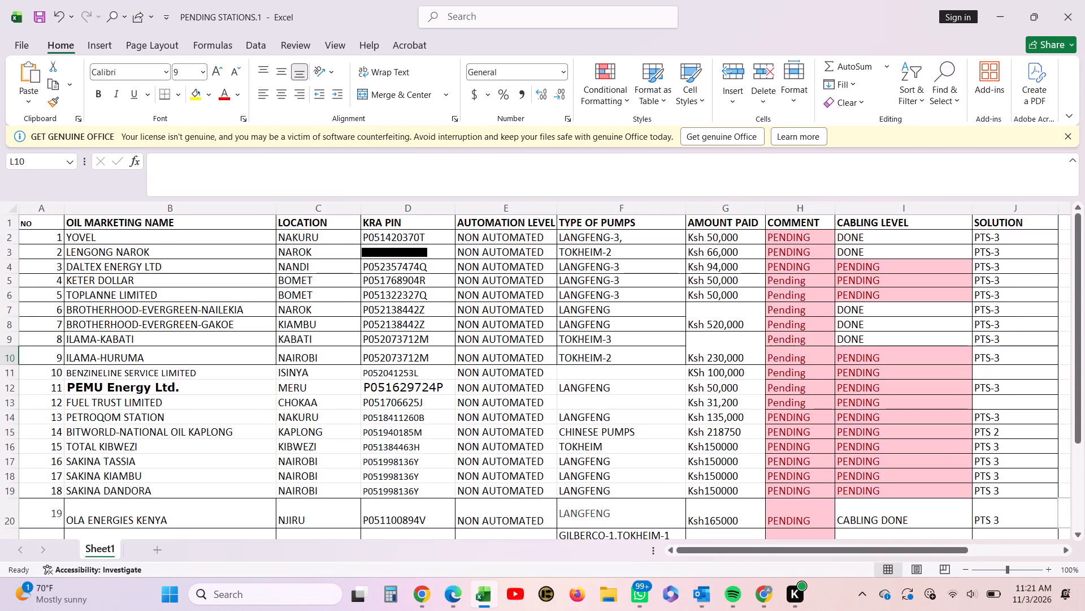
{"action": "scroll", "coordinate": [517, 399], "scroll_direction": "up", "scroll_amount": 3}
{"action": "scroll", "coordinate": [592, 317], "scroll_direction": "down", "scroll_amount": 2}
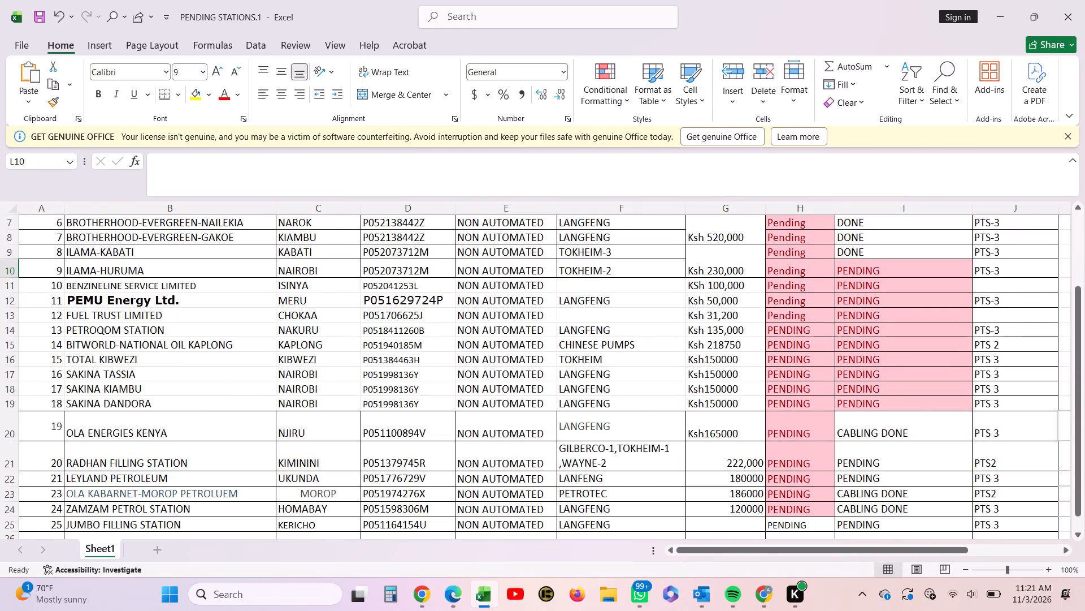
{"action": "scroll", "coordinate": [557, 350], "scroll_direction": "down", "scroll_amount": 2}
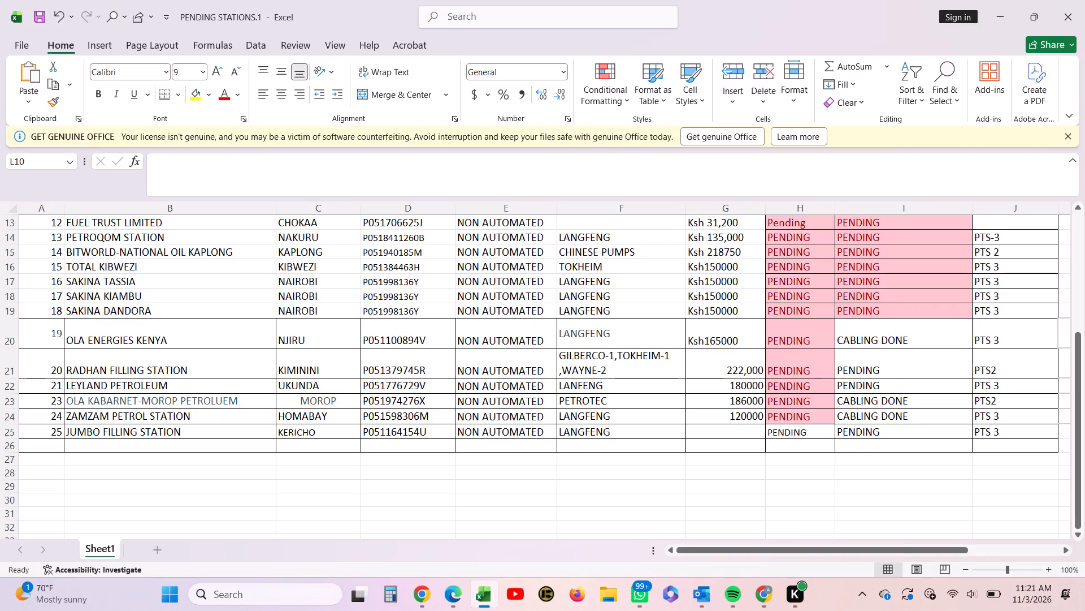
{"action": "scroll", "coordinate": [307, 375], "scroll_direction": "up", "scroll_amount": 3}
{"action": "scroll", "coordinate": [383, 340], "scroll_direction": "up", "scroll_amount": 2}
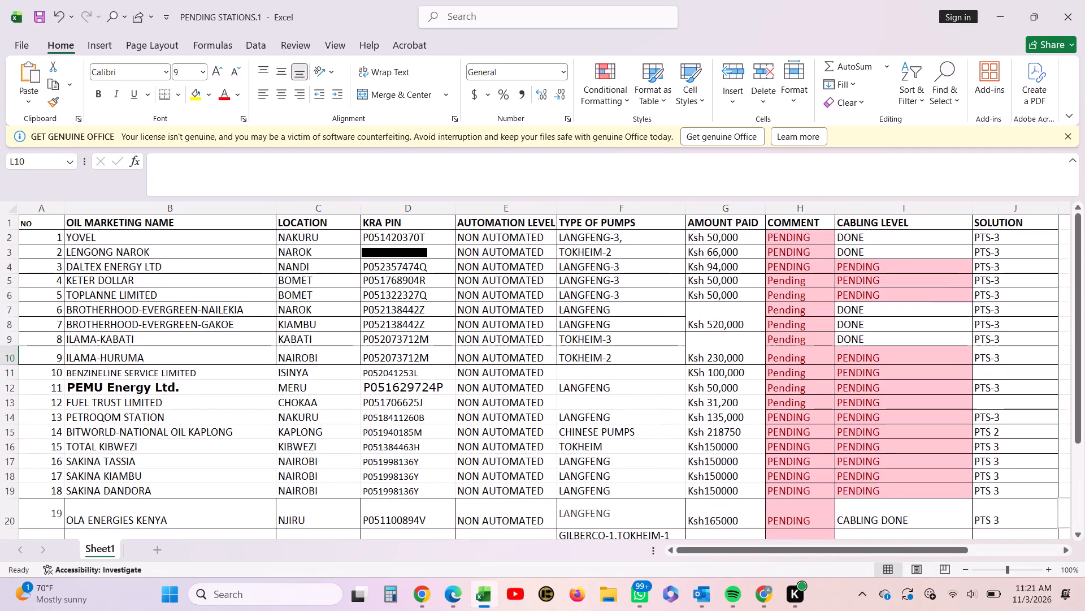
{"action": "scroll", "coordinate": [383, 334], "scroll_direction": "down", "scroll_amount": 2}
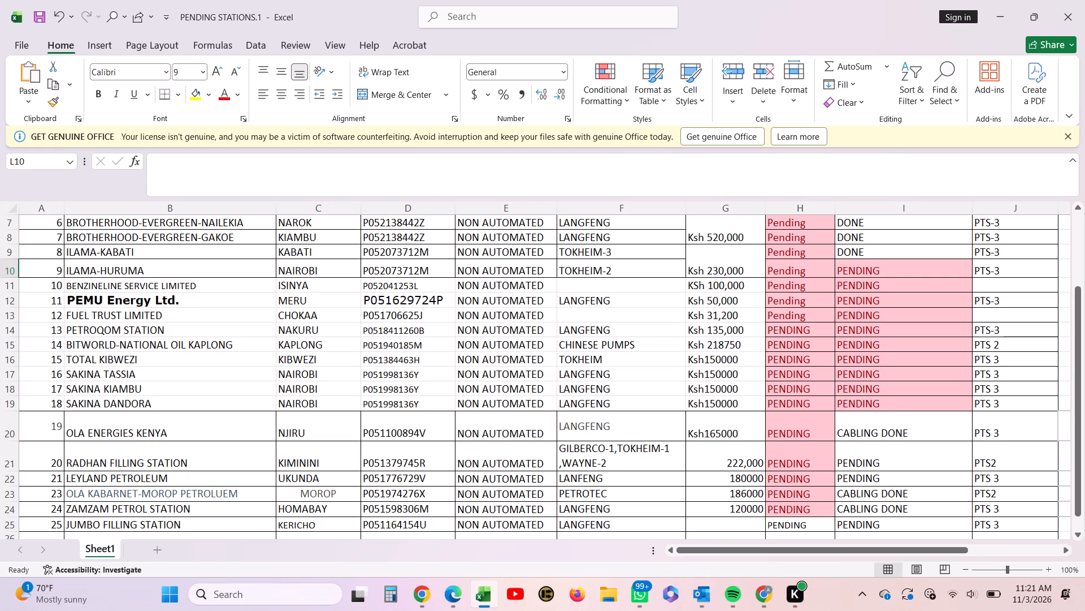
{"action": "scroll", "coordinate": [653, 335], "scroll_direction": "down", "scroll_amount": 3}
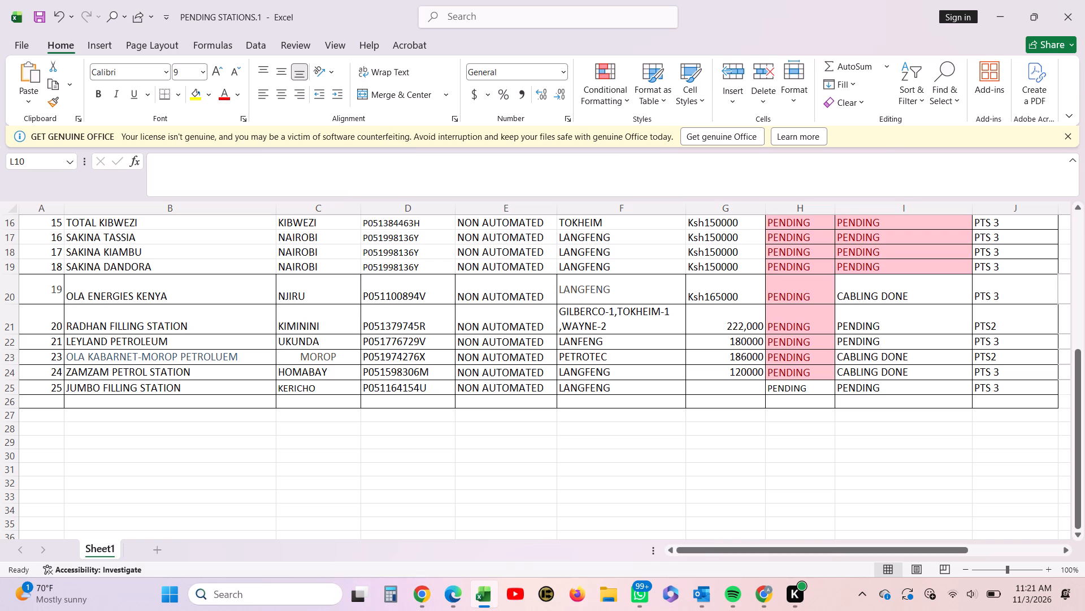
Find and open the separate PENDING STATIONS workbook and look through its petrol station report, including installation requirements and cabling persons.
{"action": "left_click", "coordinate": [262, 593]}
{"action": "key", "text": "p"}
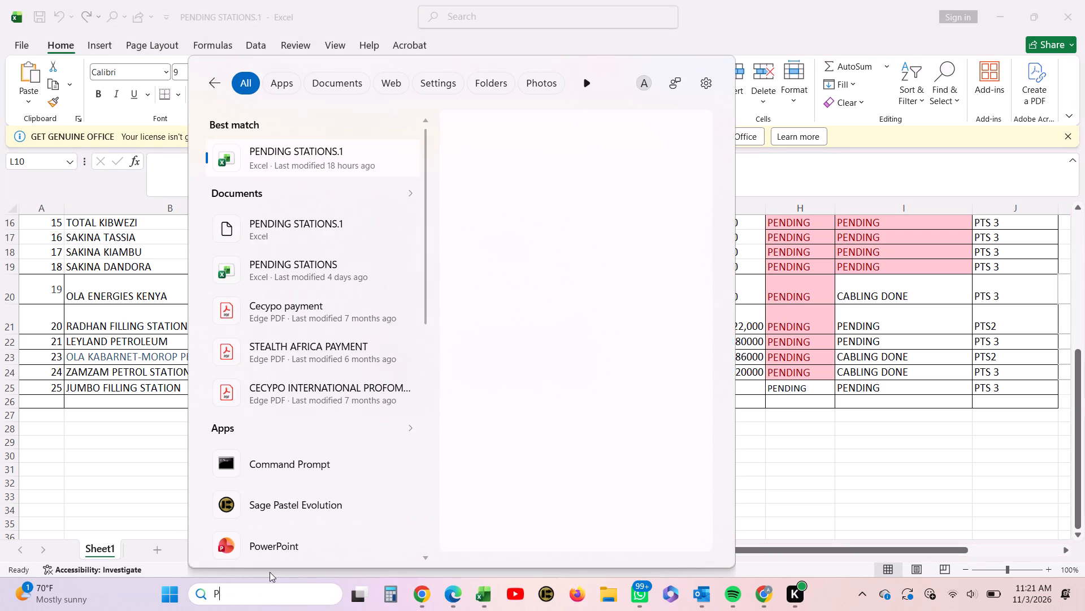
{"action": "key", "text": "e"}
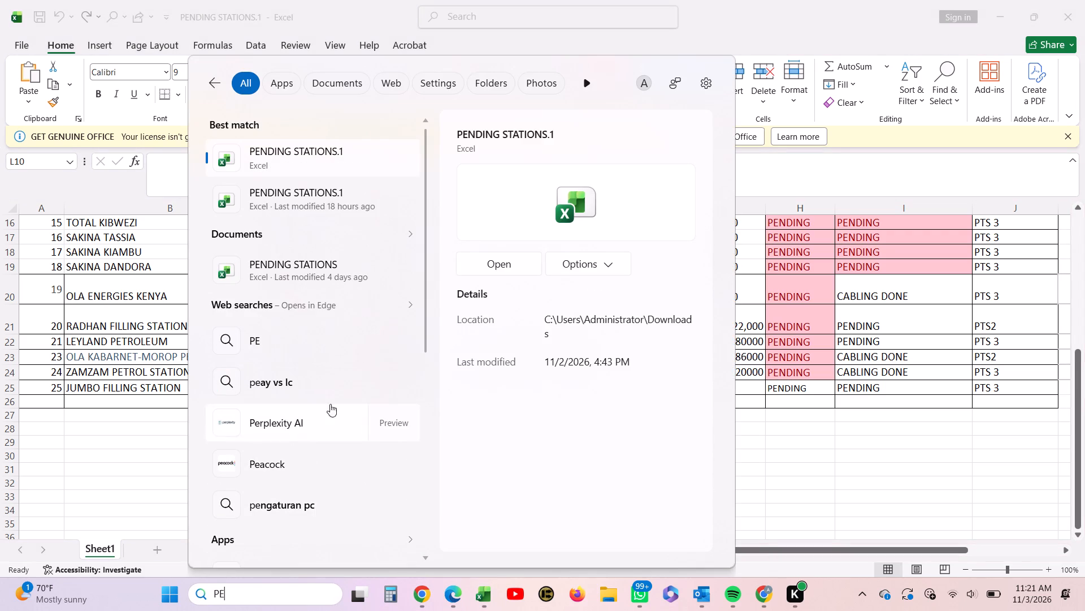
{"action": "left_click", "coordinate": [293, 280]}
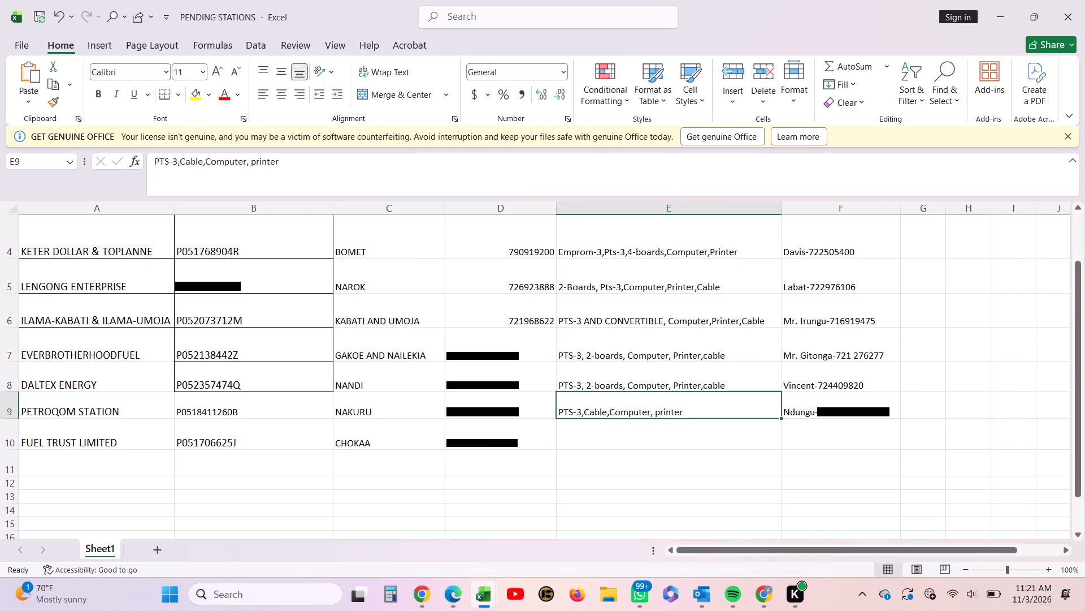
{"action": "scroll", "coordinate": [401, 316], "scroll_direction": "down", "scroll_amount": 2}
{"action": "scroll", "coordinate": [401, 319], "scroll_direction": "up", "scroll_amount": 1}
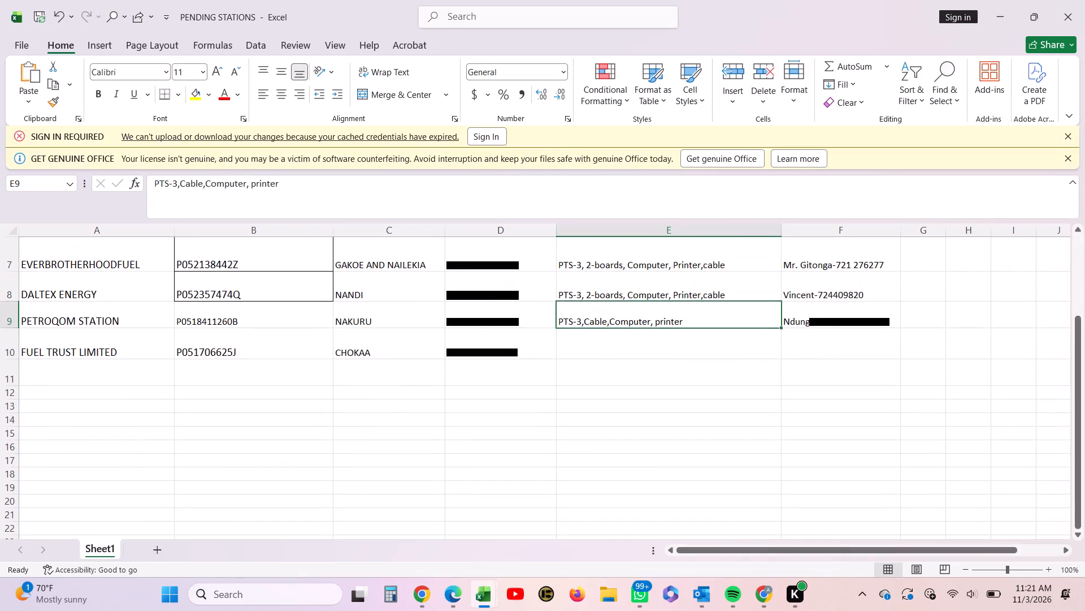
{"action": "scroll", "coordinate": [401, 319], "scroll_direction": "up", "scroll_amount": 8}
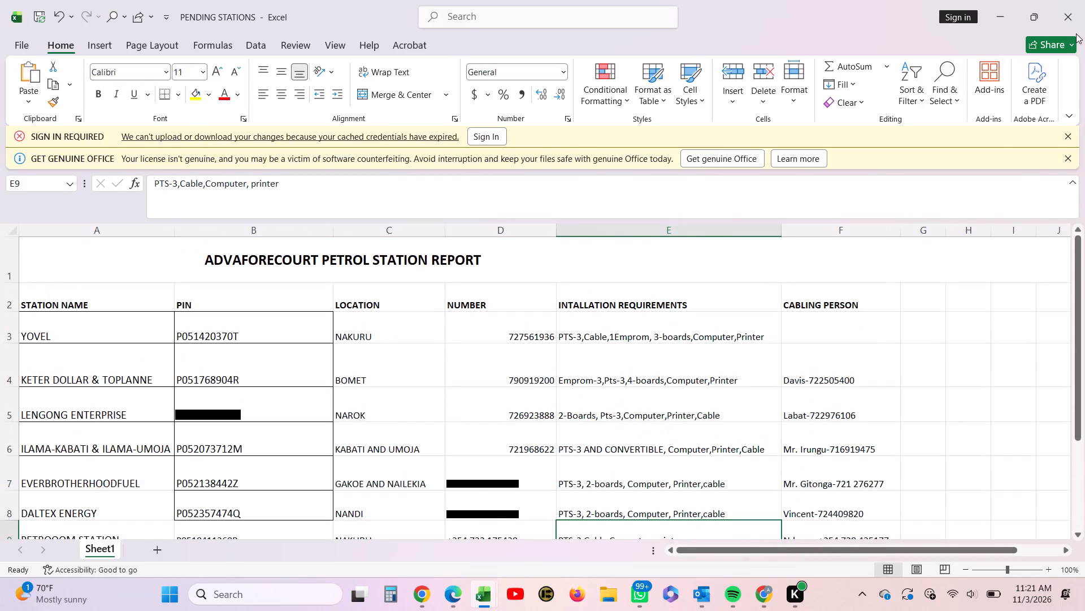
Close the separate PENDING STATIONS workbook containing the petrol station report.
{"action": "left_click", "coordinate": [1071, 26]}
Search the computer for the Advaforecourt-POAK.1 Excel workbook and open it.
{"action": "left_click", "coordinate": [256, 597]}
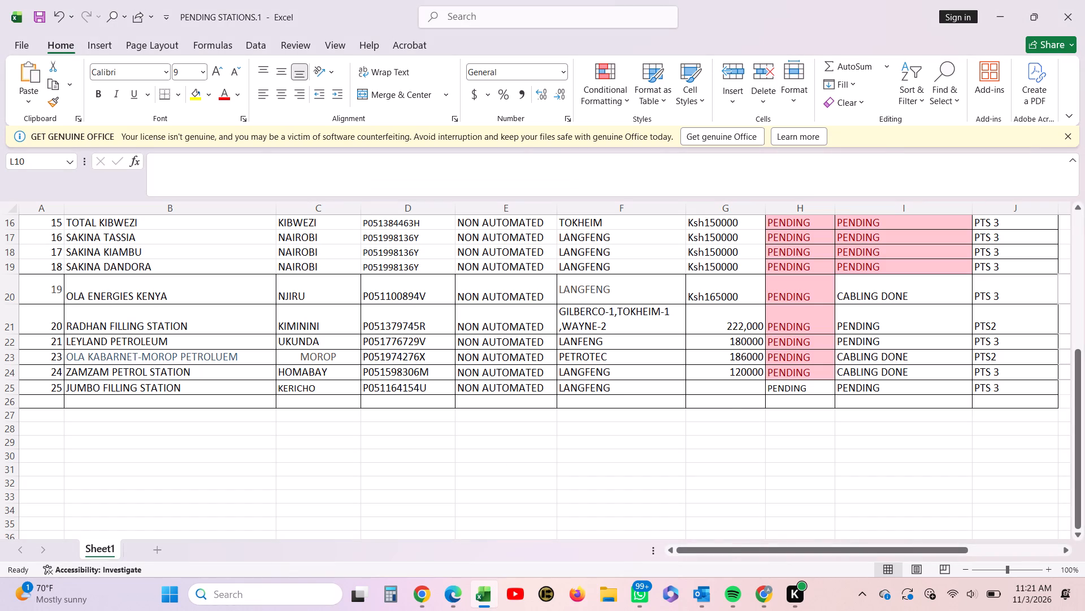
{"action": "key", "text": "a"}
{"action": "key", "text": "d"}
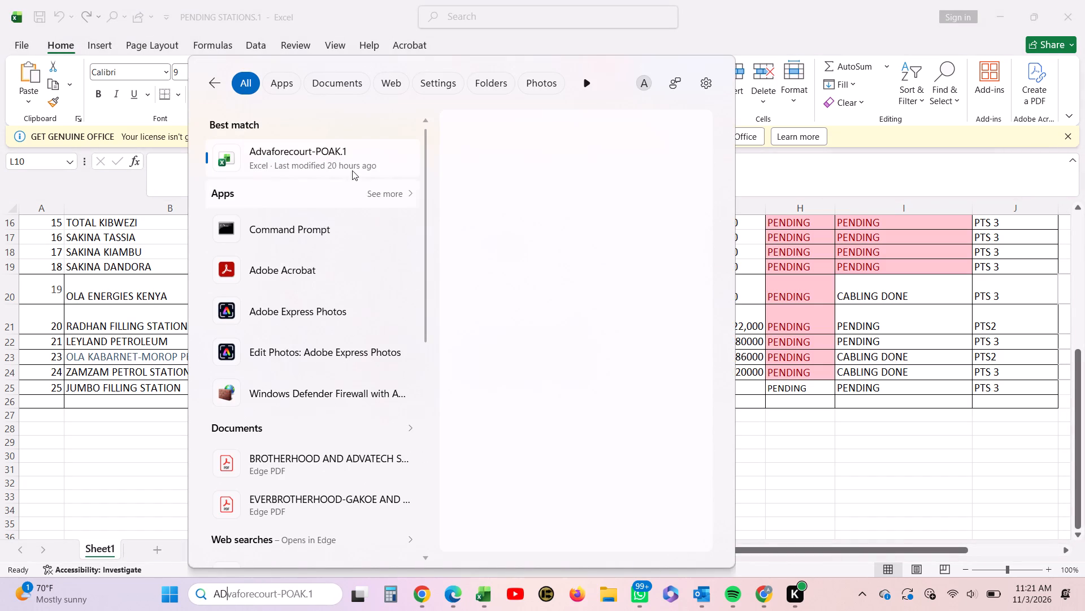
{"action": "left_click", "coordinate": [327, 160]}
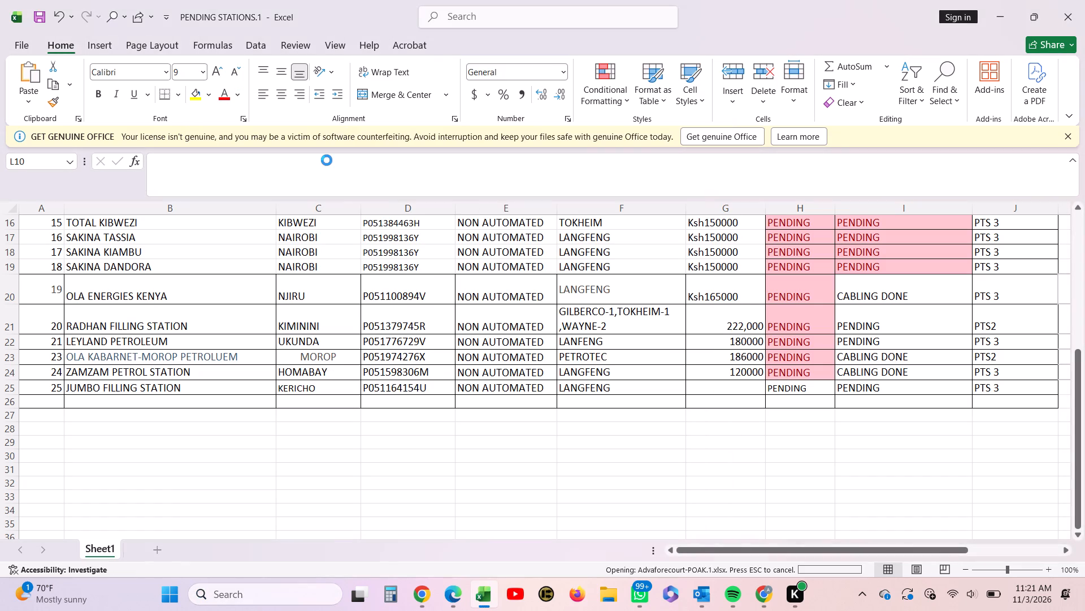
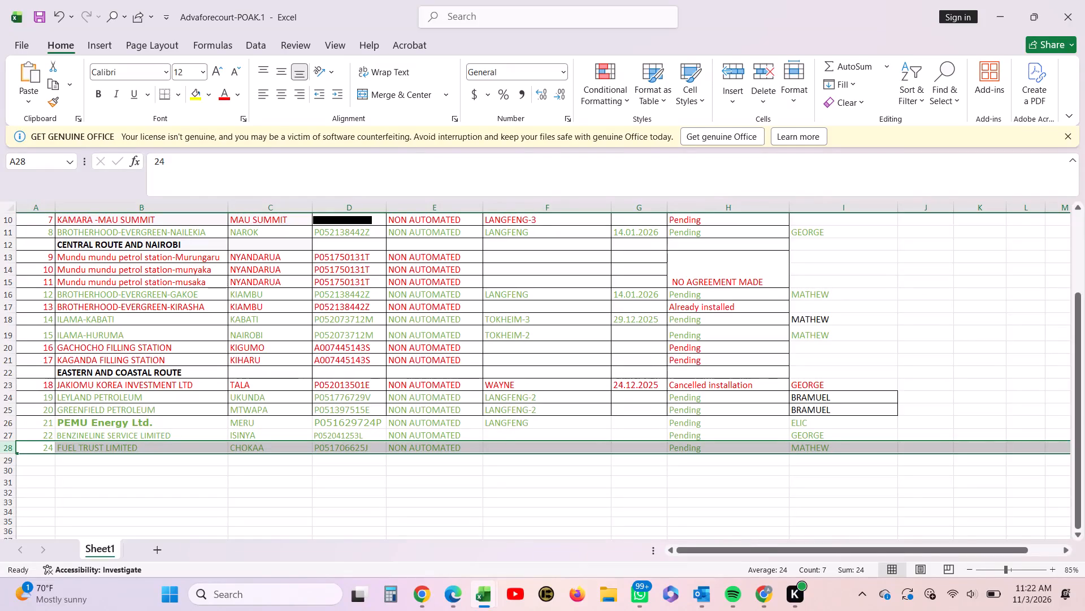
Select the entire GREENFIELD PETROLEUM row, row 25, and bring up the operations available for it.
{"action": "left_click", "coordinate": [70, 409]}
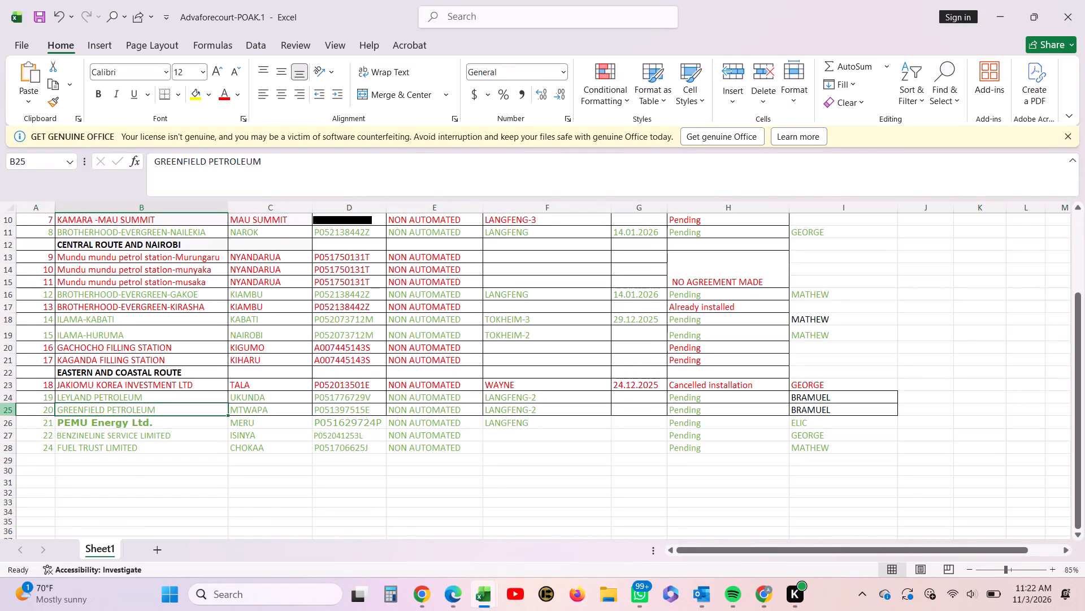
{"action": "left_click", "coordinate": [11, 412]}
{"action": "right_click", "coordinate": [12, 411]}
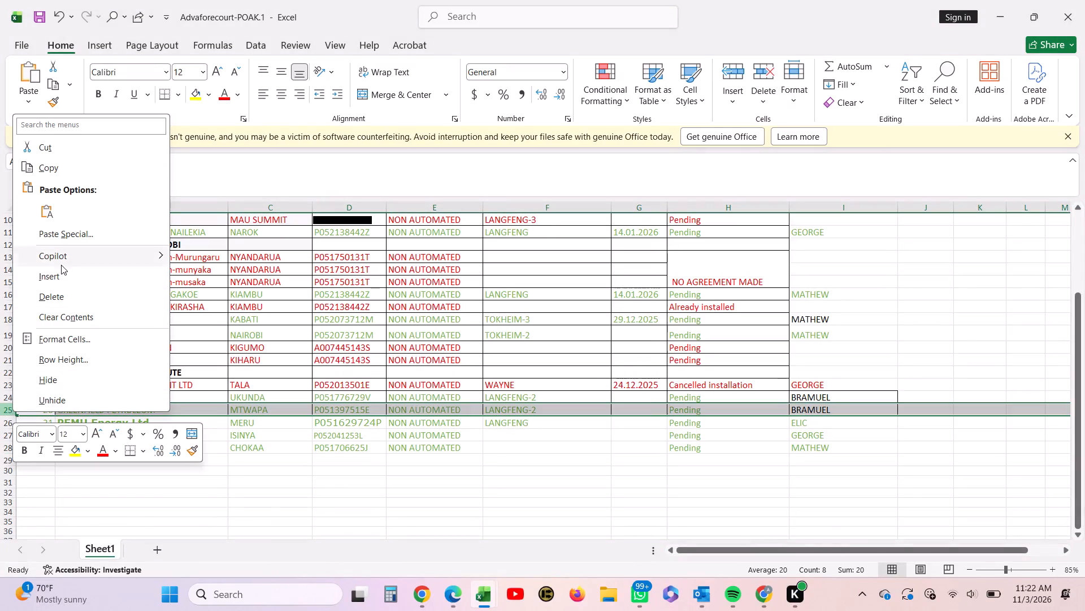
Copy the GREENFIELD PETROLEUM row from Advaforecourt-POAK.1 into empty row 26 of PENDING STATIONS.1, below JUMBO FILLING STATION.
{"action": "left_click", "coordinate": [54, 166]}
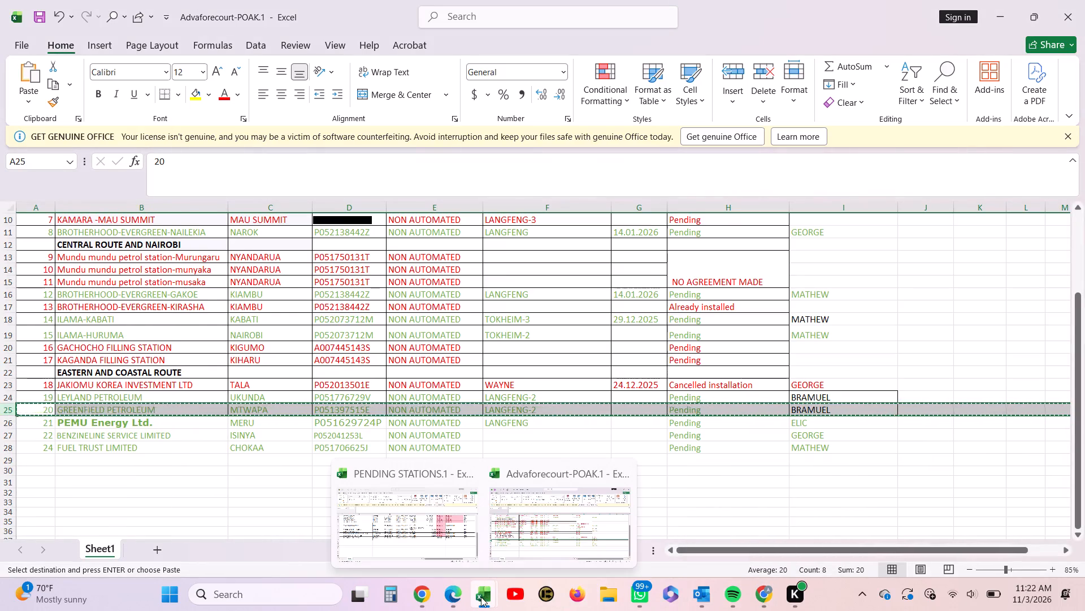
{"action": "left_click", "coordinate": [458, 553]}
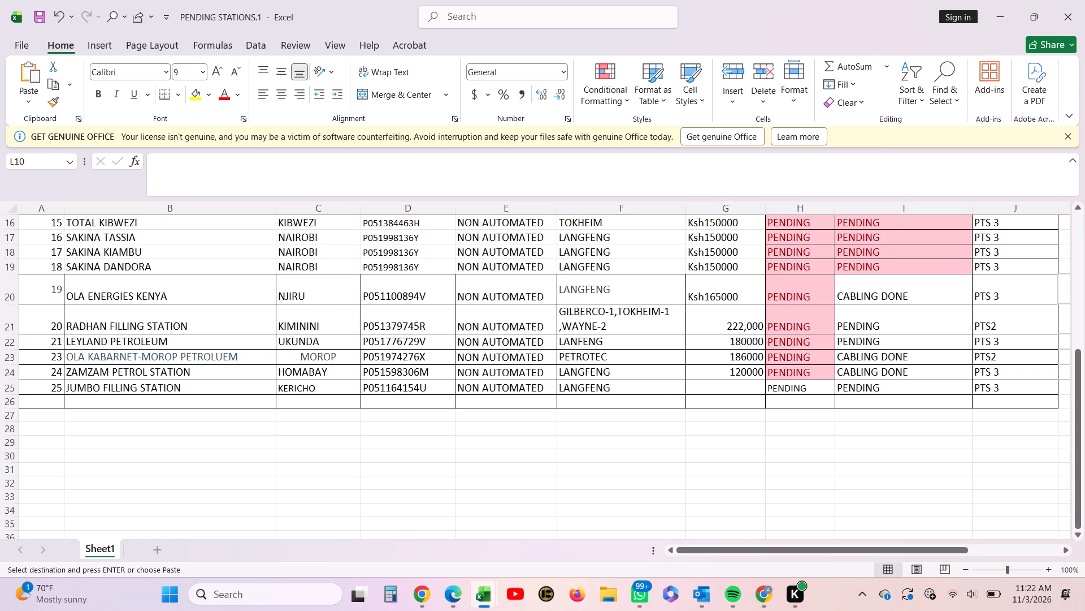
{"action": "key", "text": "ctrl+v"}
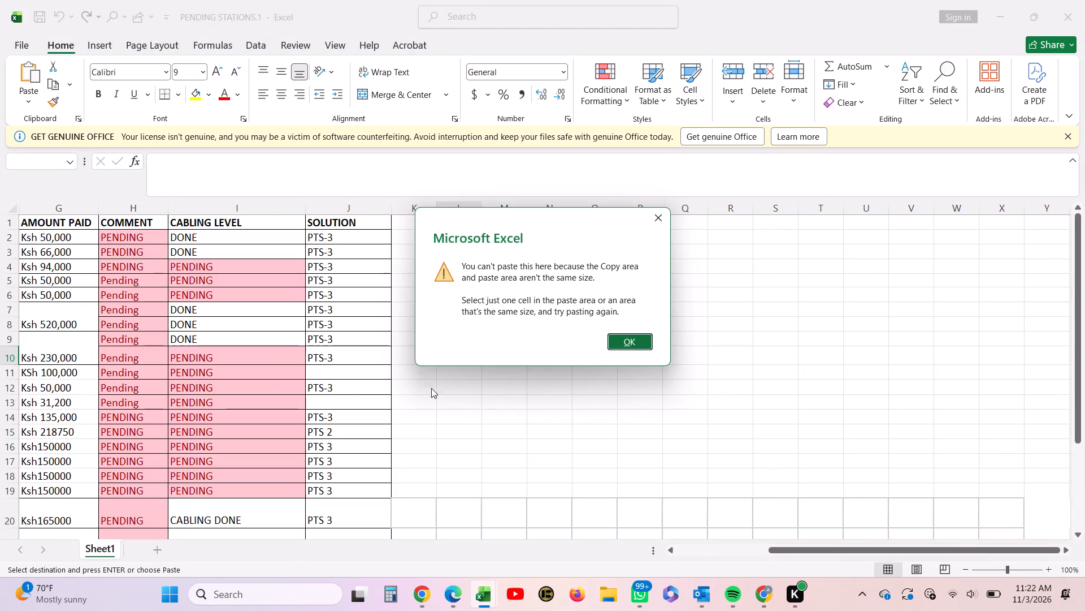
{"action": "left_click", "coordinate": [619, 340]}
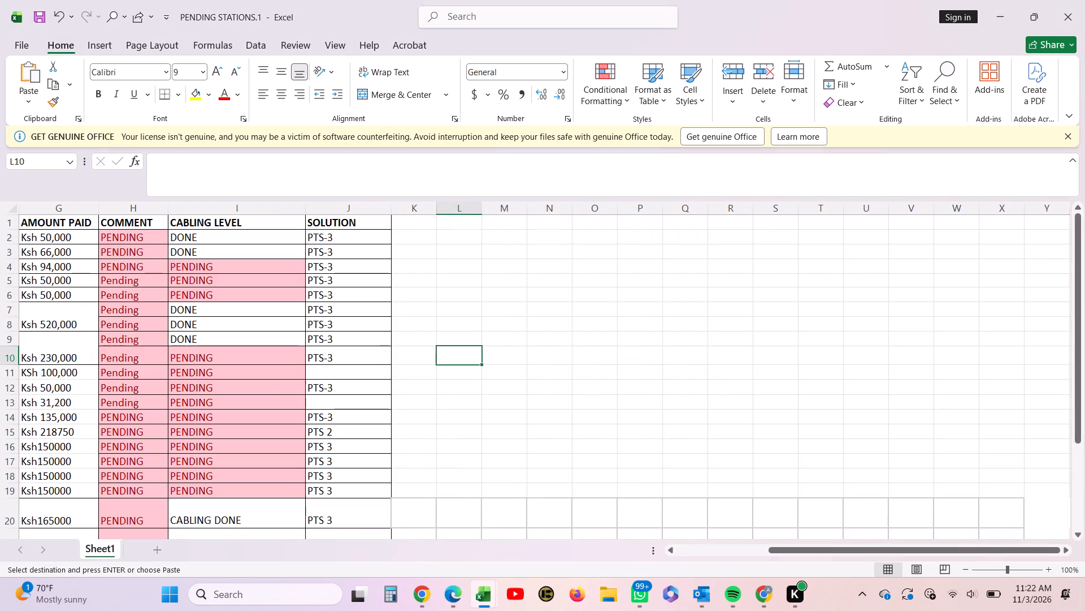
{"action": "scroll", "coordinate": [1065, 379], "scroll_direction": "down", "scroll_amount": 3}
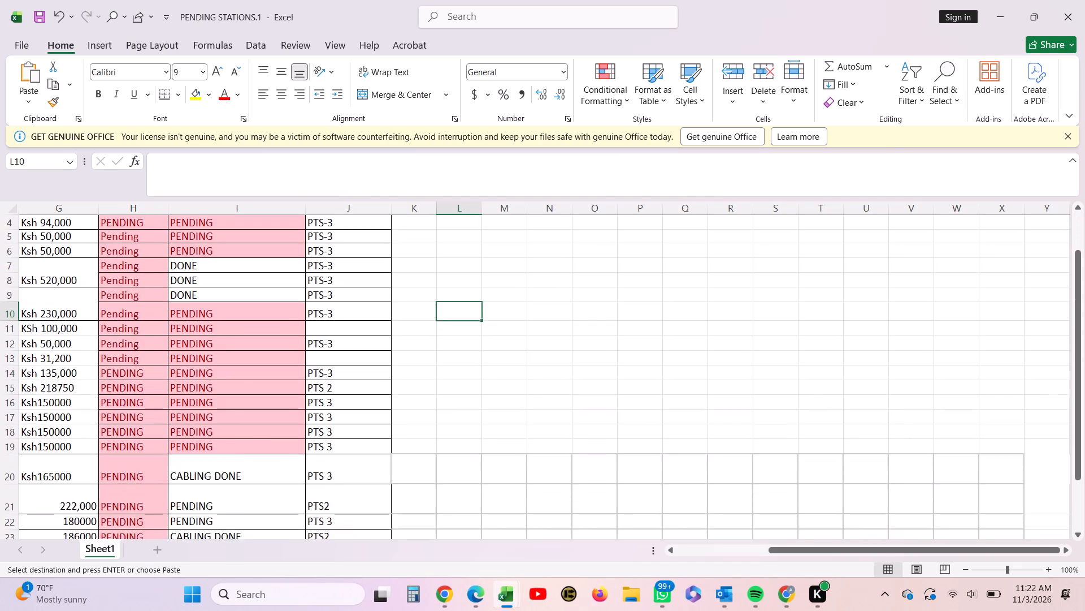
{"action": "left_click_drag", "start_coordinate": [766, 548], "coordinate": [468, 562]}
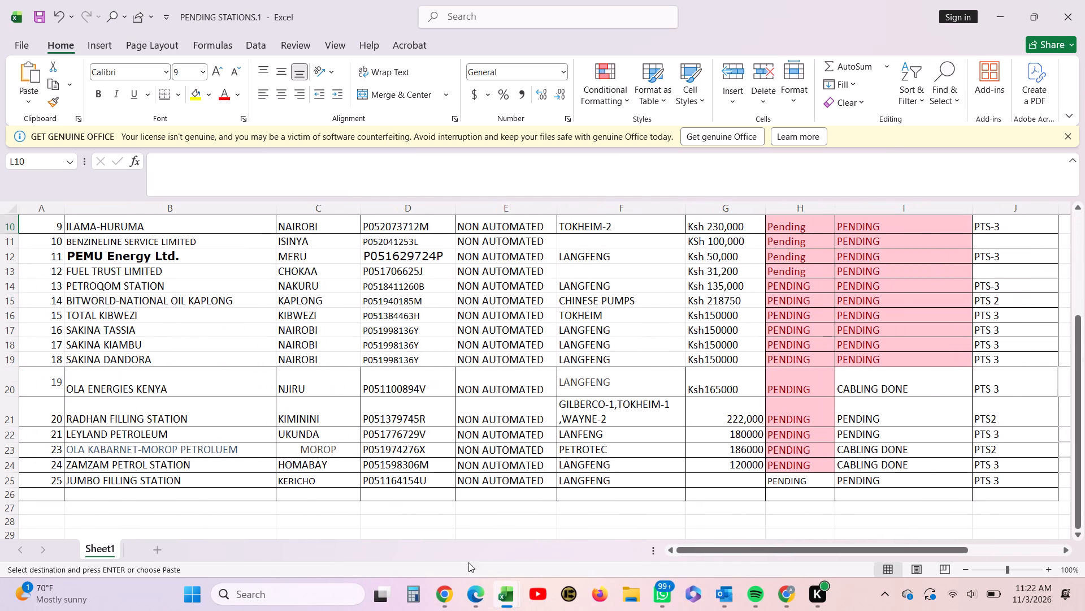
{"action": "left_click_drag", "start_coordinate": [468, 562], "coordinate": [444, 557]}
{"action": "left_click", "coordinate": [52, 495]}
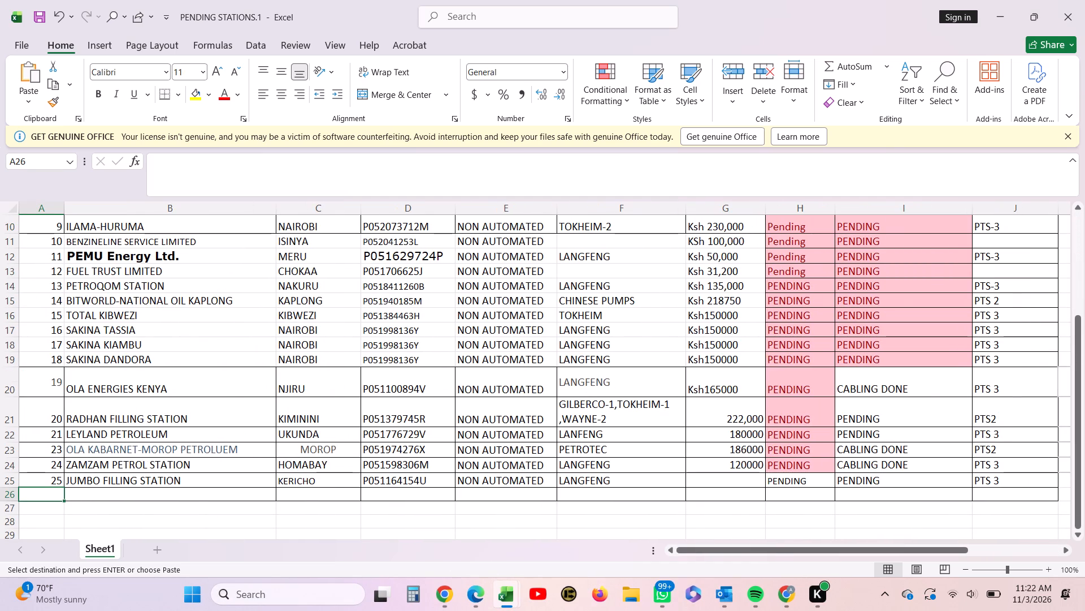
{"action": "left_click", "coordinate": [14, 493]}
{"action": "left_click", "coordinate": [44, 494]}
{"action": "key", "text": "ctrl+v"}
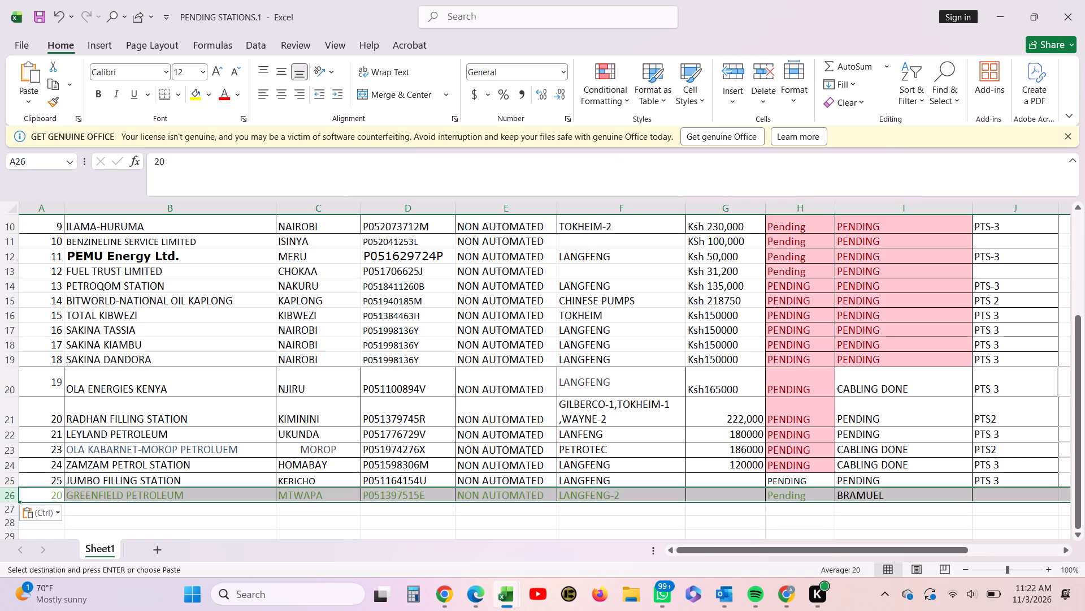
Change the serial number of the pasted GREENFIELD PETROLEUM row to 26.
{"action": "left_click", "coordinate": [55, 500]}
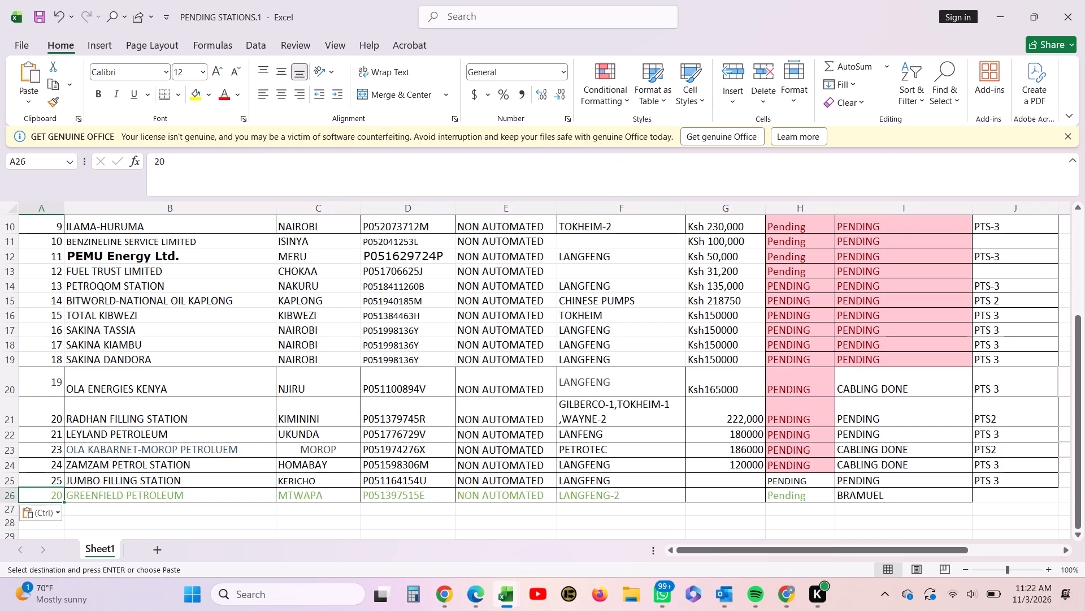
{"action": "left_click", "coordinate": [164, 166]}
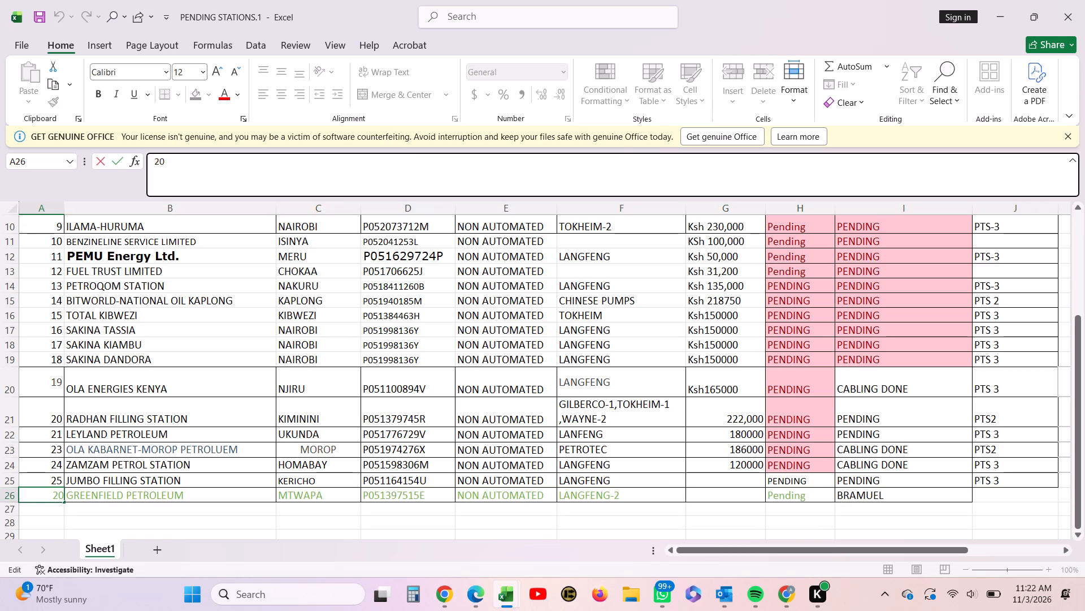
{"action": "key", "text": "BackSpace"}
{"action": "key", "text": "6"}
Set the text colour to black for the GREENFIELD PETROLEUM row and the OLA KABARNET-MOROP PETROLUEM row.
{"action": "left_click", "coordinate": [8, 498]}
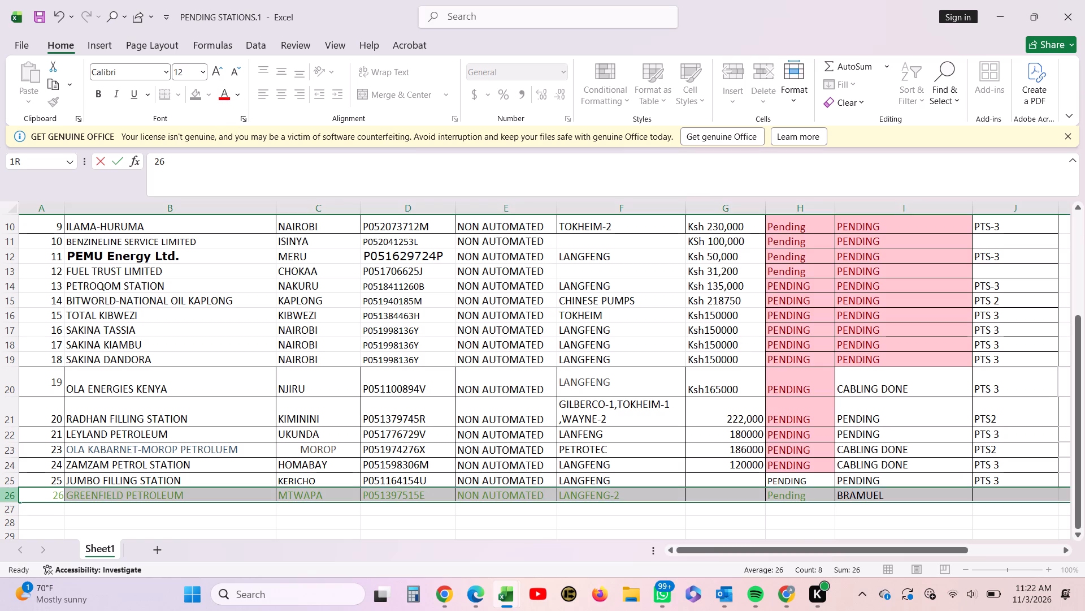
{"action": "left_click", "coordinate": [240, 91]}
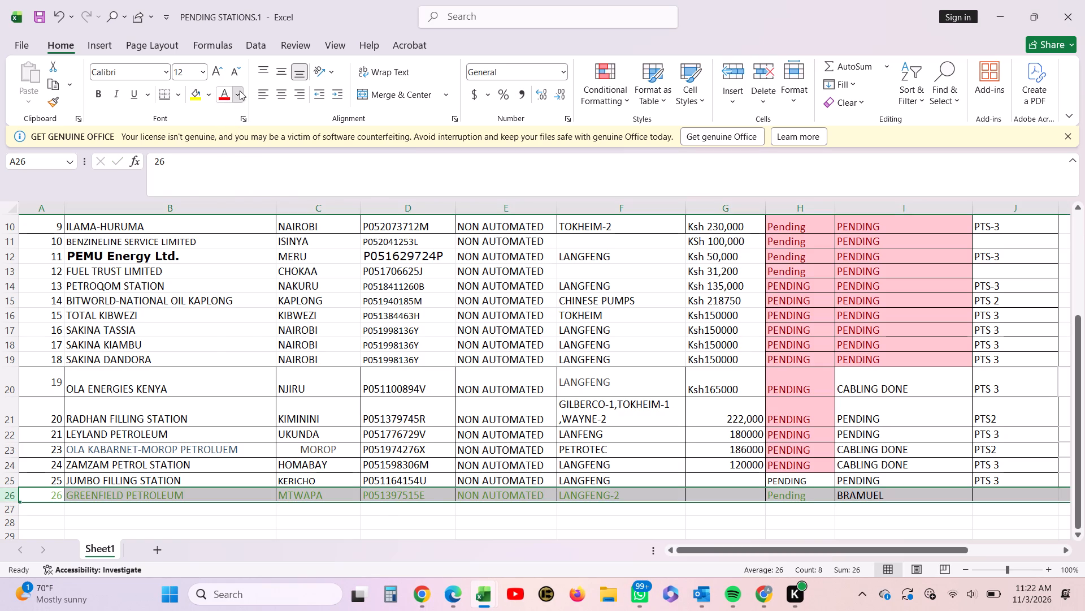
{"action": "left_click", "coordinate": [225, 140]}
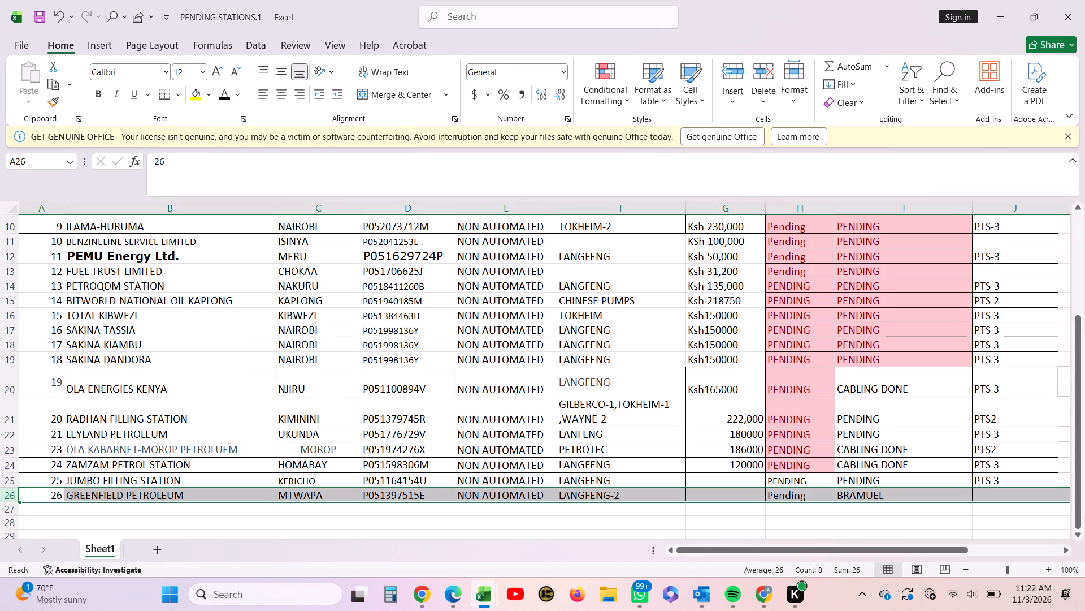
{"action": "left_click", "coordinate": [10, 448]}
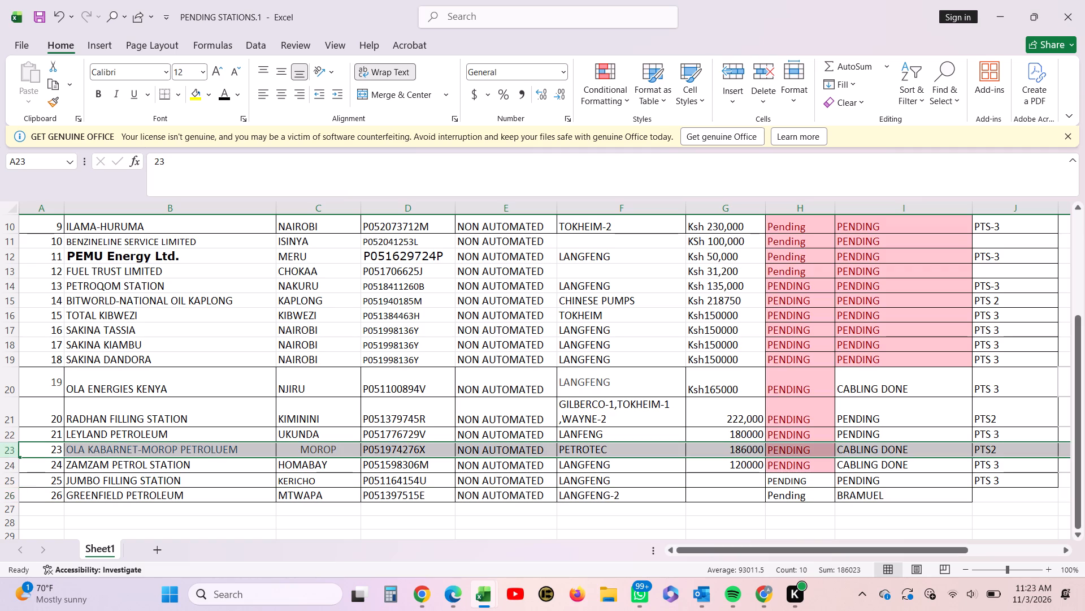
{"action": "left_click", "coordinate": [224, 91]}
Clear the person's name from the cabling level cell of the GREENFIELD PETROLEUM row.
{"action": "scroll", "coordinate": [290, 378], "scroll_direction": "down", "scroll_amount": 3}
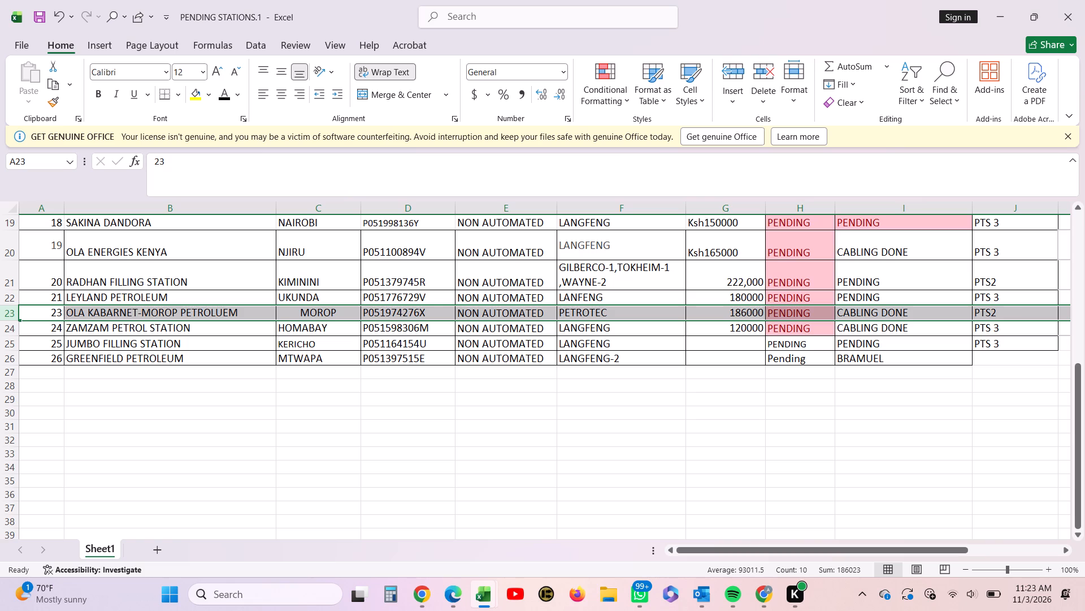
{"action": "left_click", "coordinate": [862, 361]}
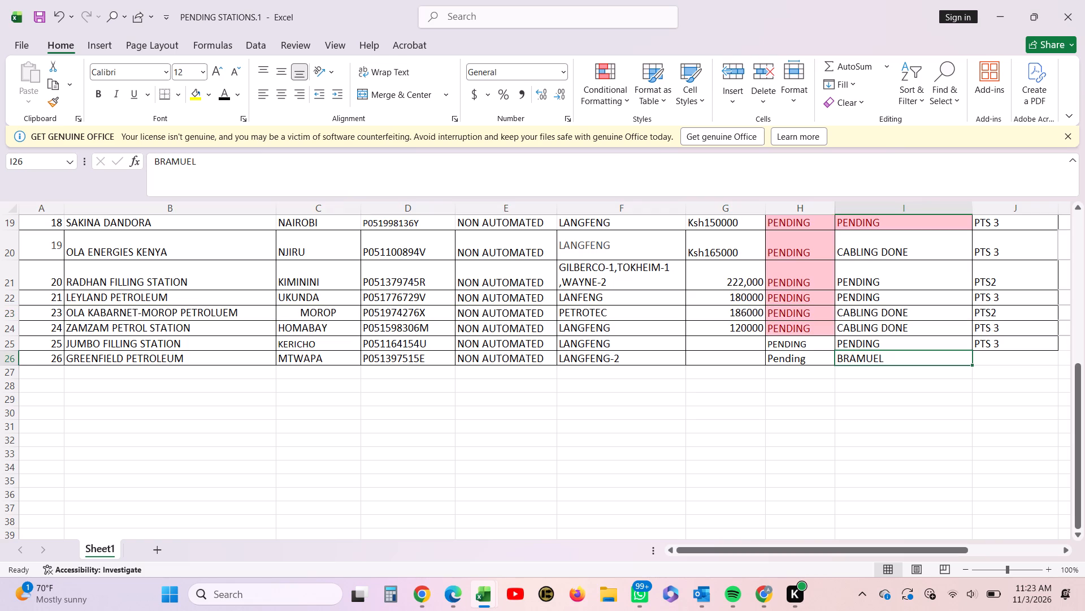
{"action": "key", "text": "BackSpace"}
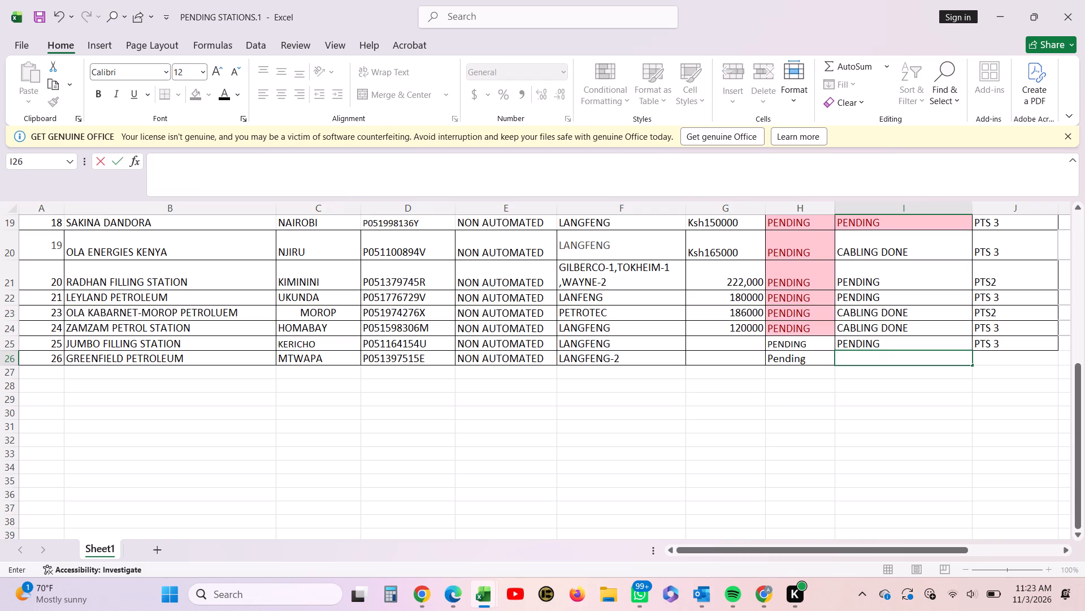
Enter PTS-3 as the solution for GREENFIELD PETROLEUM in cell J26.
{"action": "left_click", "coordinate": [989, 362]}
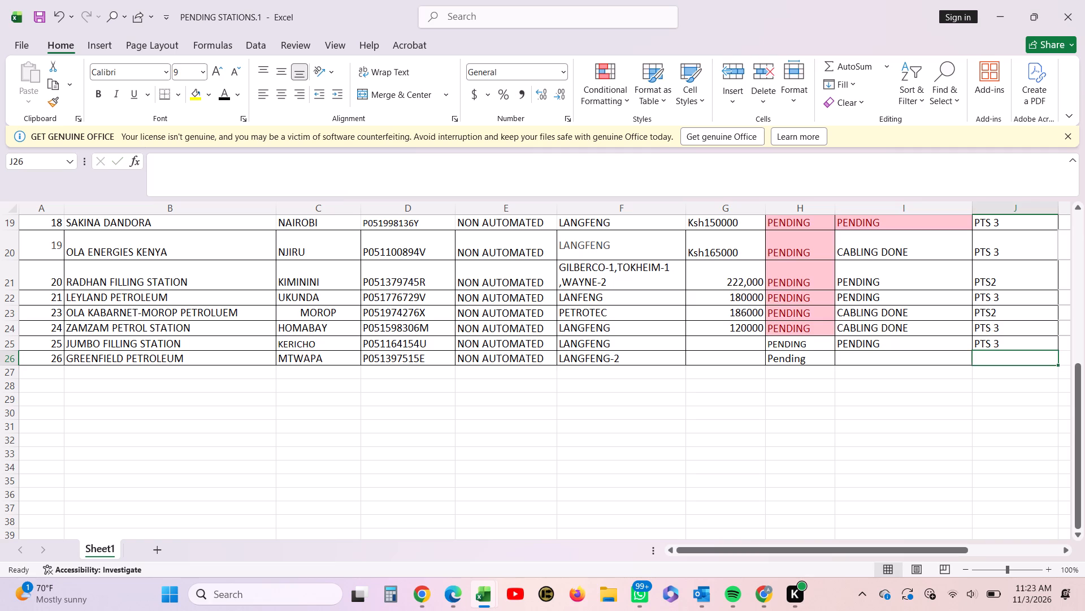
{"action": "key", "text": "p"}
{"action": "key", "text": "BackSpace"}
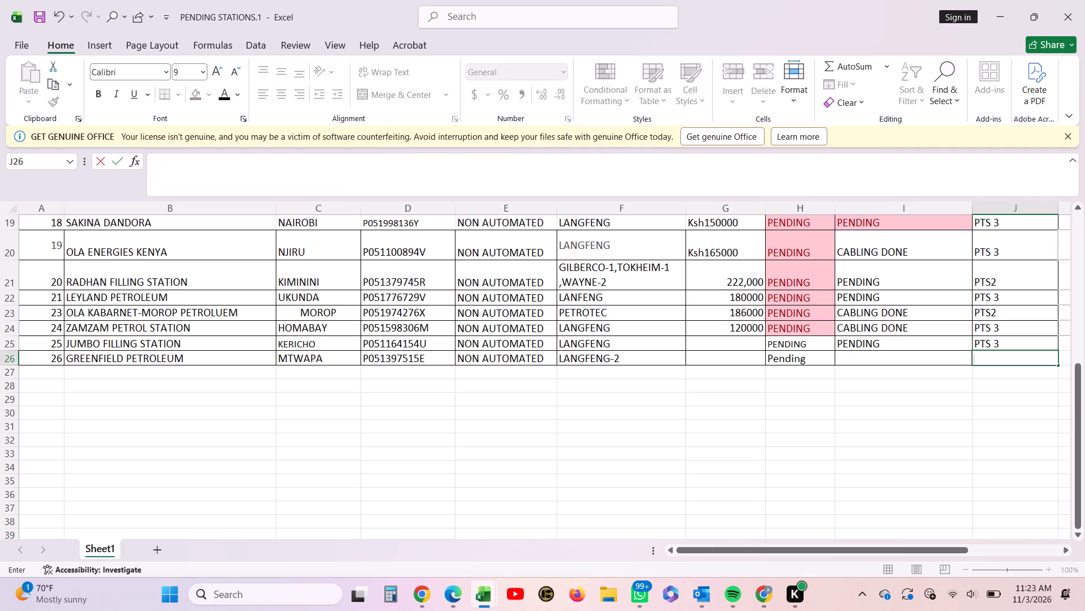
{"action": "key", "text": "p"}
{"action": "key", "text": "t"}
{"action": "key", "text": "s"}
{"action": "key", "text": "BackSpace"}
{"action": "key", "text": "BackSpace"}
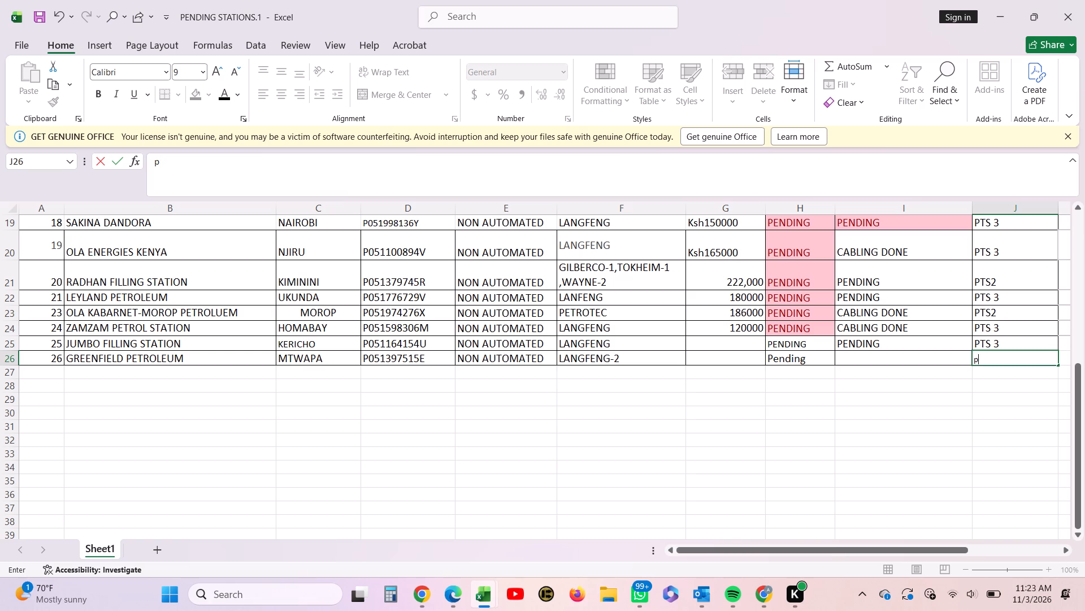
{"action": "key", "text": "BackSpace"}
{"action": "key", "text": "p"}
{"action": "key", "text": "t"}
{"action": "key", "text": "s"}
{"action": "key", "text": "minus"}
{"action": "key", "text": "3"}
Set the font size of the PTS-3 entry in cell J26 to 12.
{"action": "left_click", "coordinate": [201, 68]}
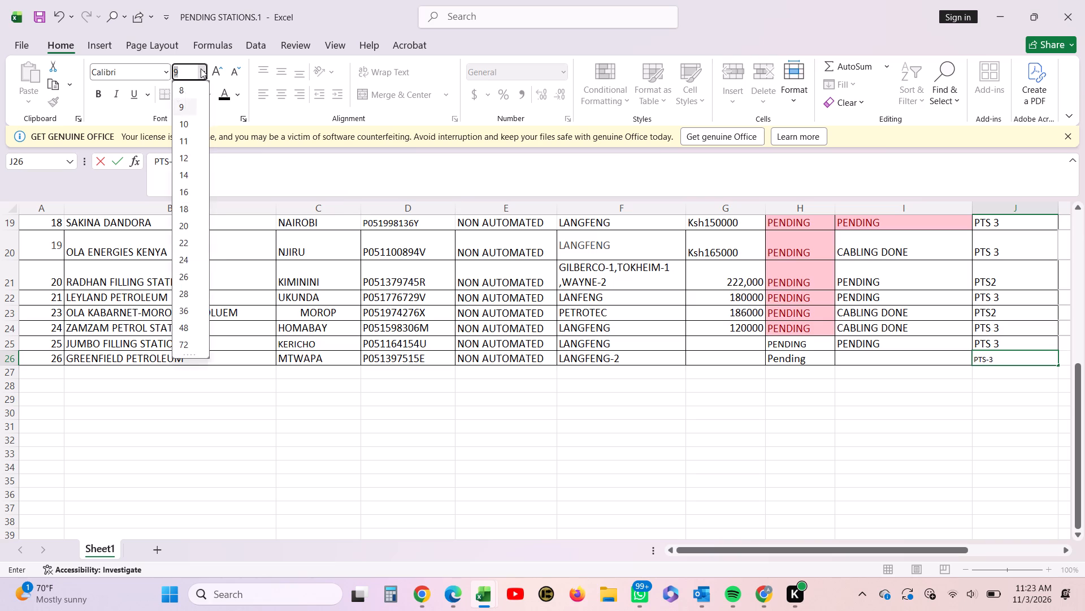
{"action": "left_click", "coordinate": [188, 160]}
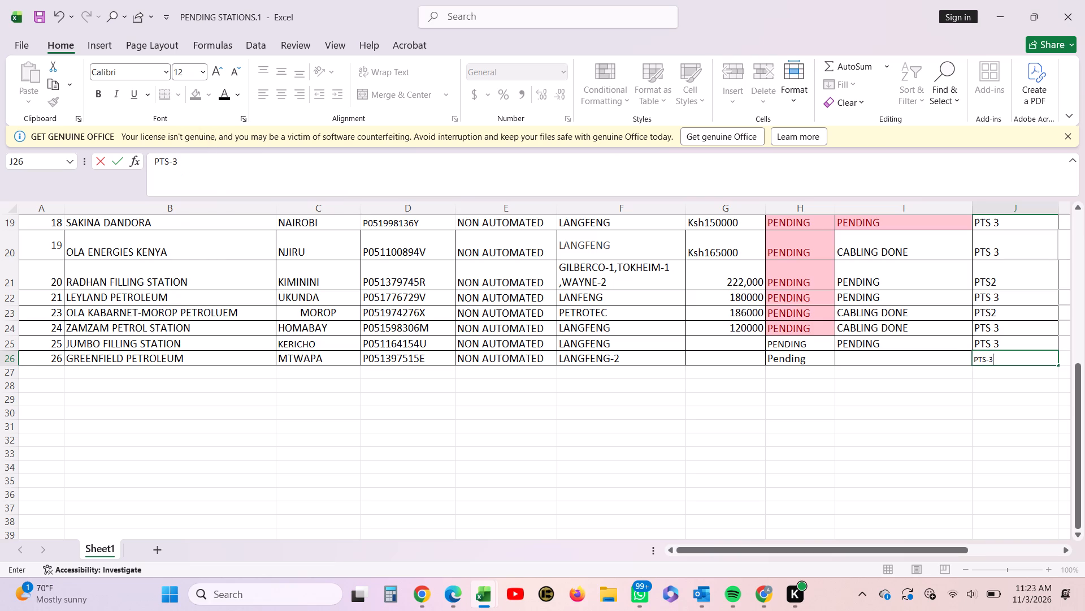
{"action": "left_click_drag", "start_coordinate": [999, 361], "coordinate": [973, 362]}
{"action": "left_click", "coordinate": [199, 67]}
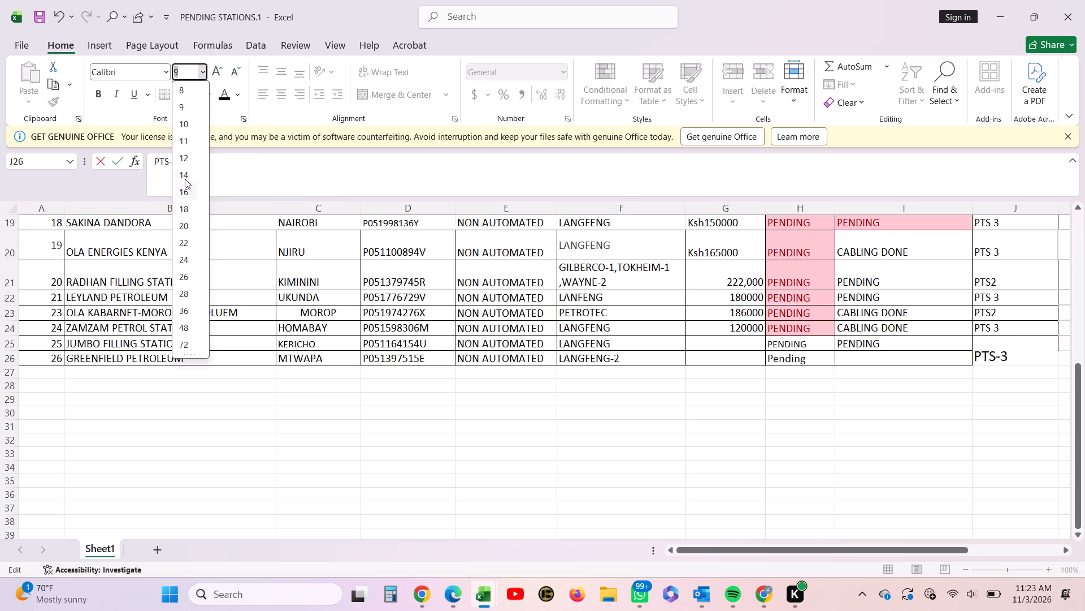
{"action": "left_click", "coordinate": [185, 166]}
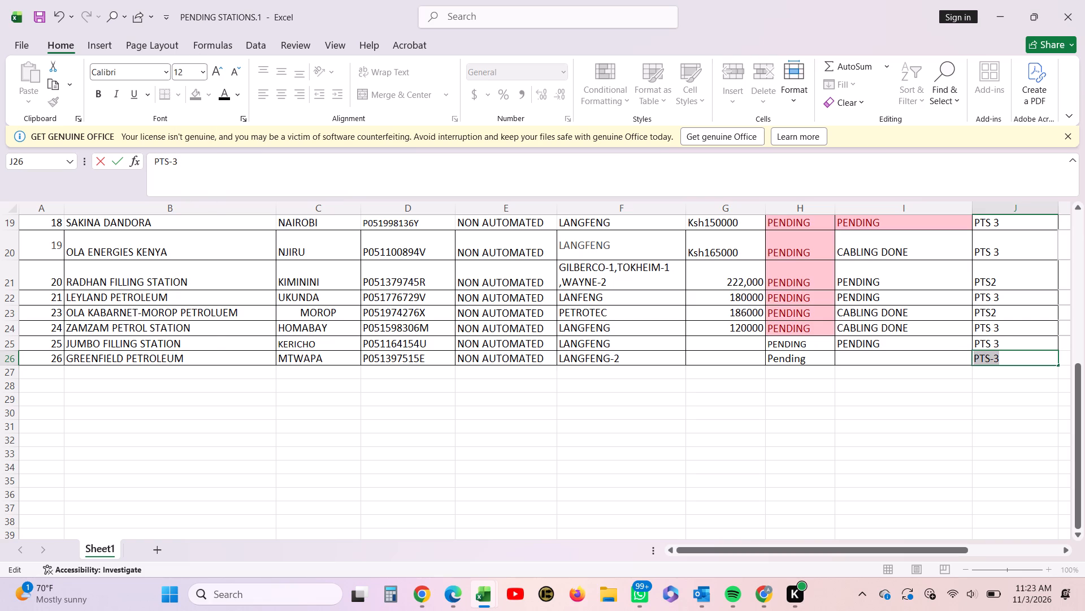
{"action": "left_click", "coordinate": [665, 414]}
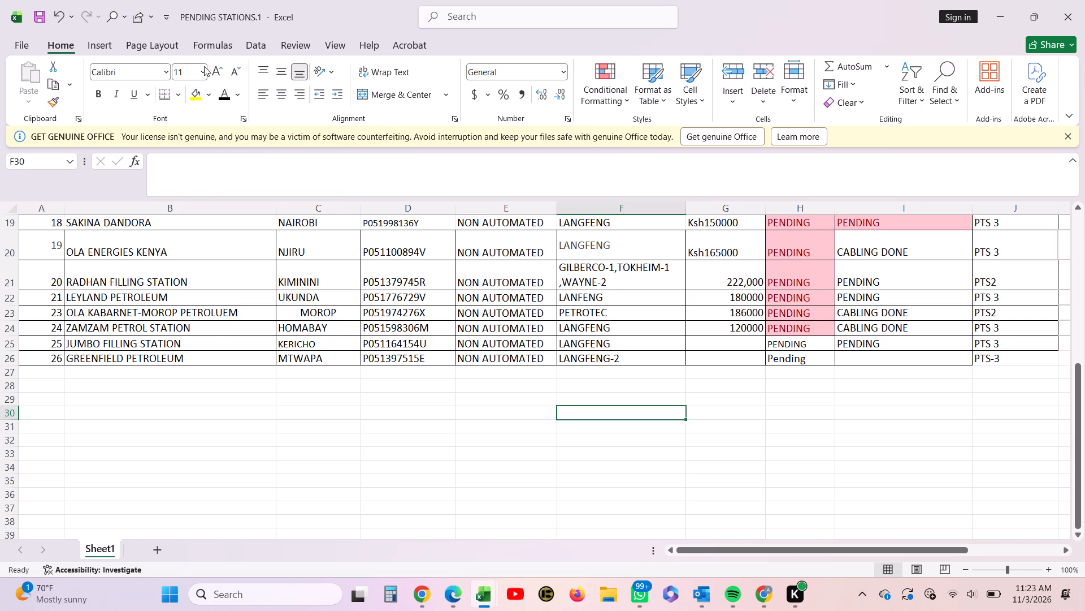
Set the font size of the empty cell F30 below the station table to 12.
{"action": "left_click", "coordinate": [204, 66]}
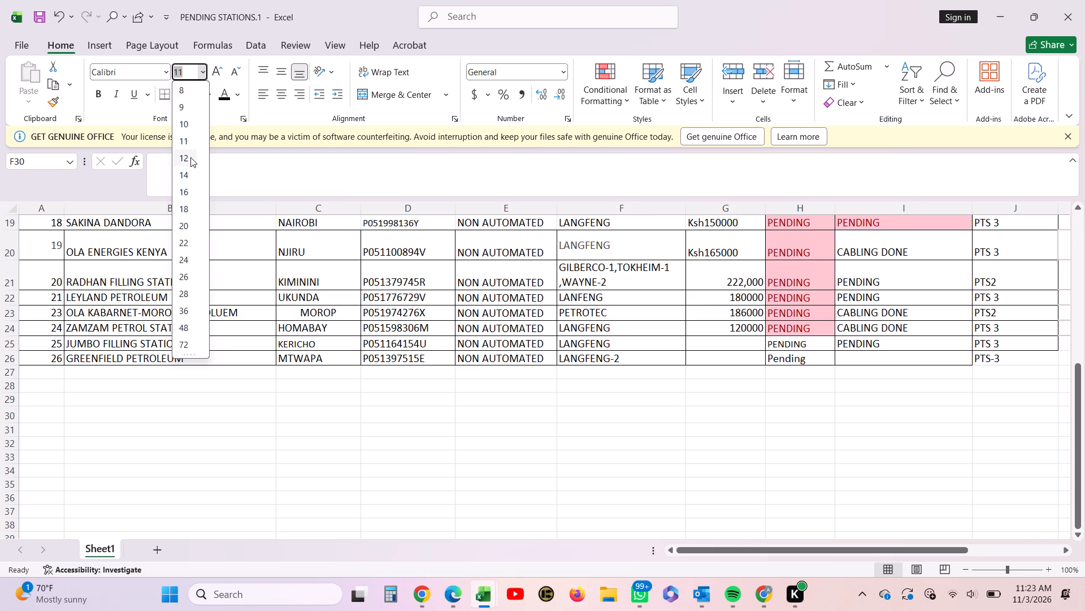
{"action": "left_click", "coordinate": [189, 157]}
{"action": "left_click", "coordinate": [806, 456]}
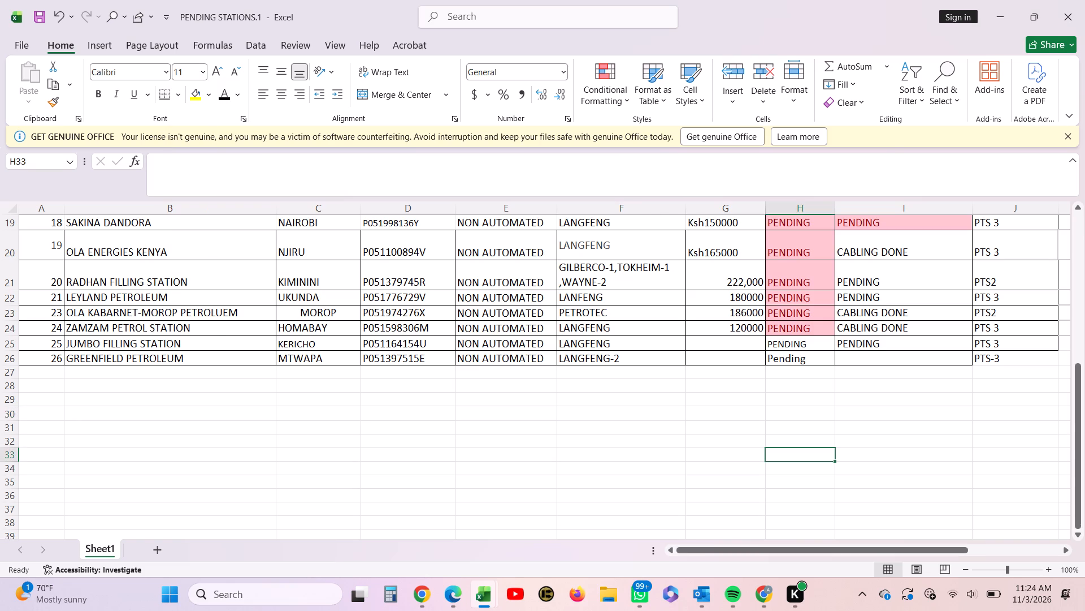
Enter PENDING as the cabling level for GREENFIELD PETROLEUM in cell I26.
{"action": "scroll", "coordinate": [164, 359], "scroll_direction": "up", "scroll_amount": 3}
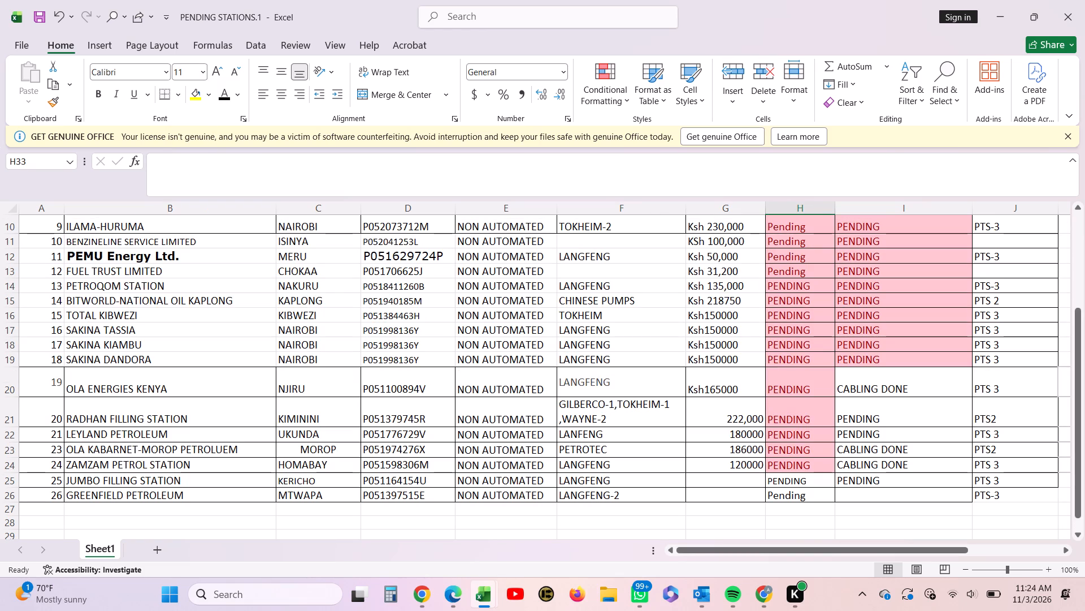
{"action": "scroll", "coordinate": [487, 373], "scroll_direction": "down", "scroll_amount": 2}
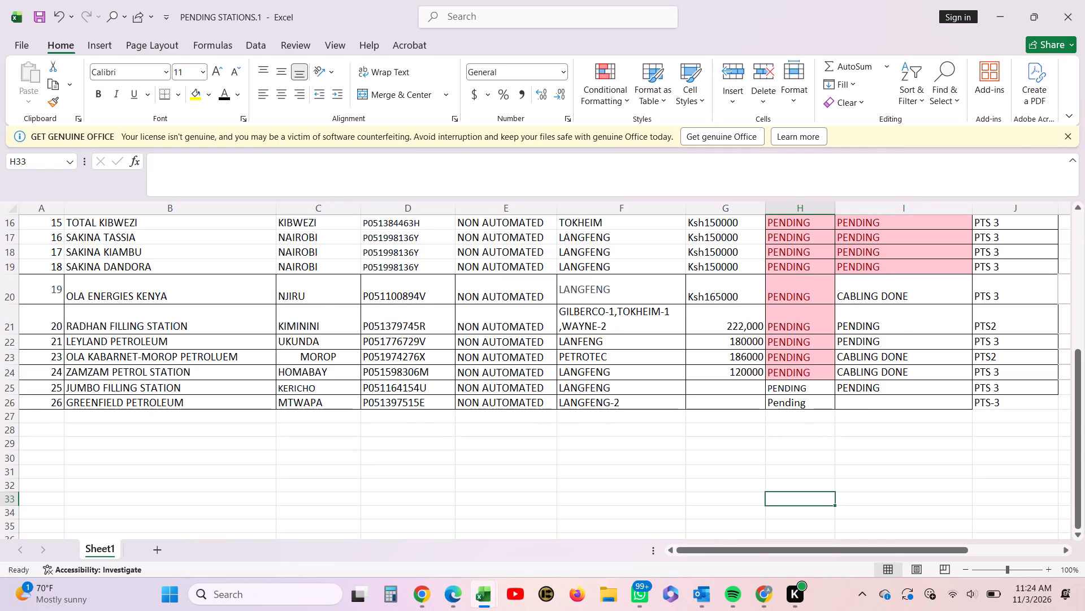
{"action": "scroll", "coordinate": [532, 415], "scroll_direction": "up", "scroll_amount": 1}
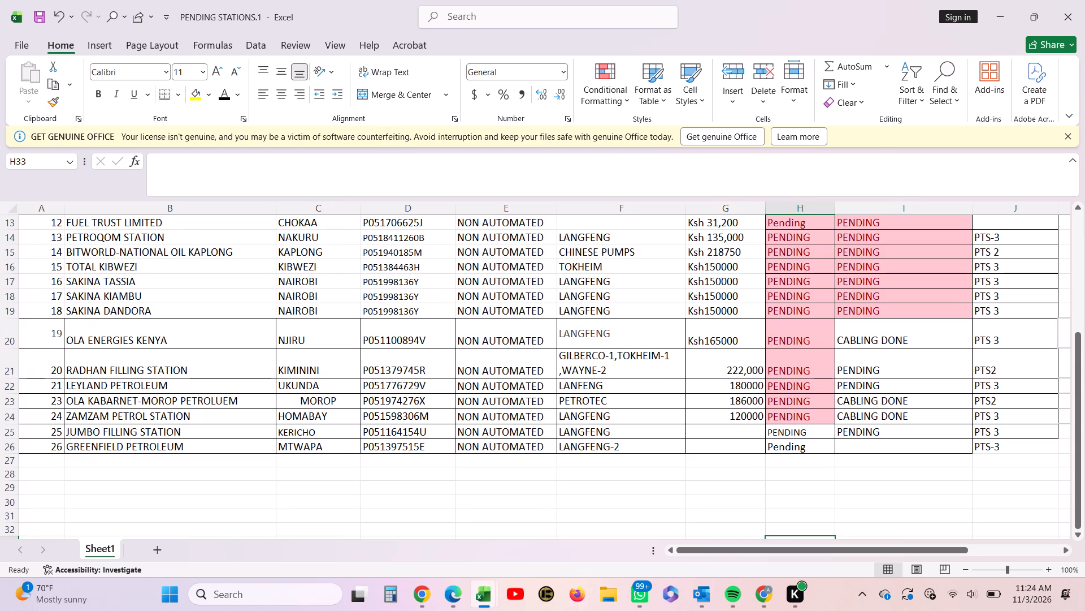
{"action": "left_click", "coordinate": [851, 450]}
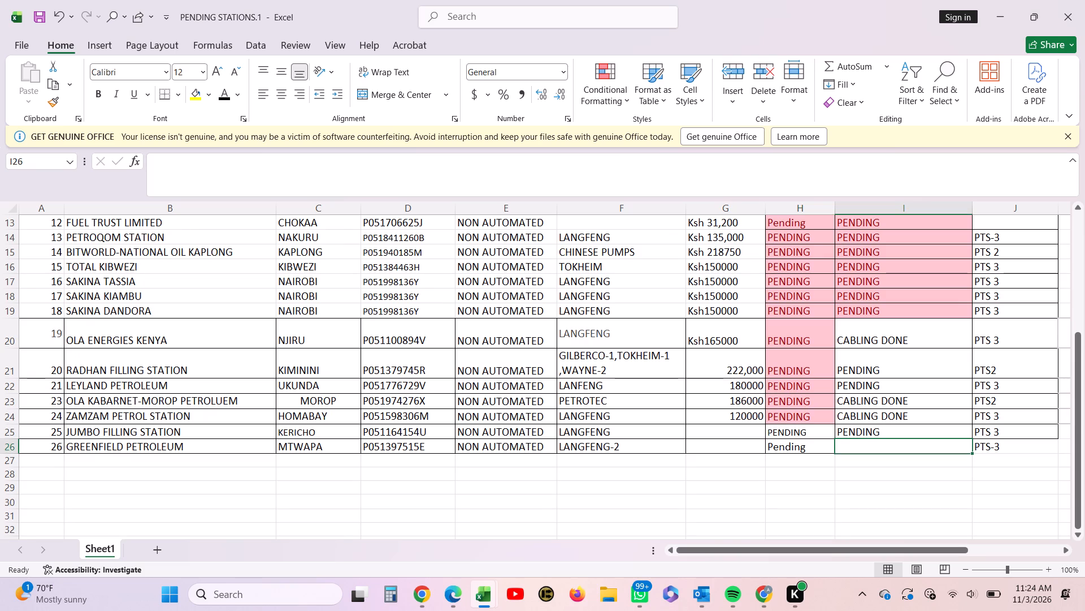
{"action": "key", "text": "shift+p"}
{"action": "key", "text": "Return"}
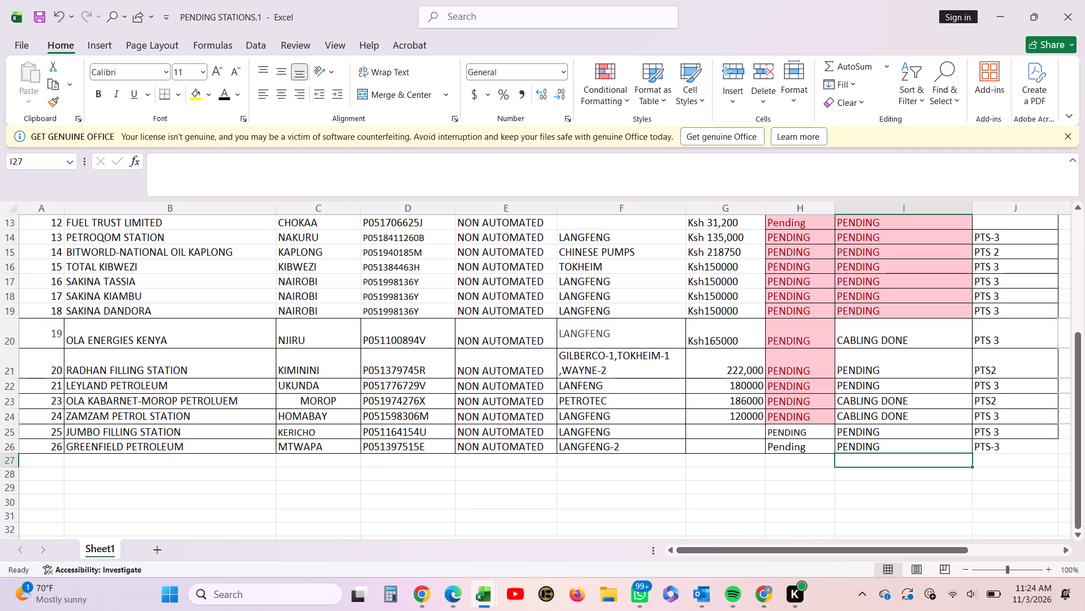
Review the whole station table for missing entries and inconsistent formatting, from YOVEL down to GREENFIELD PETROLEUM.
{"action": "scroll", "coordinate": [485, 368], "scroll_direction": "up", "scroll_amount": 1}
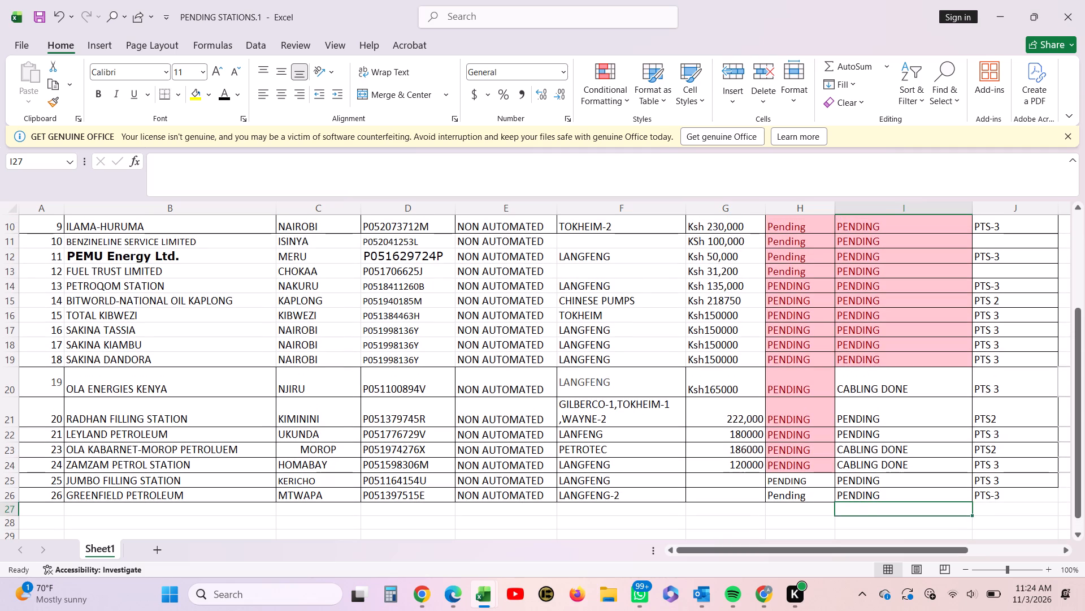
{"action": "scroll", "coordinate": [623, 438], "scroll_direction": "down", "scroll_amount": 3}
{"action": "scroll", "coordinate": [623, 438], "scroll_direction": "up", "scroll_amount": 1}
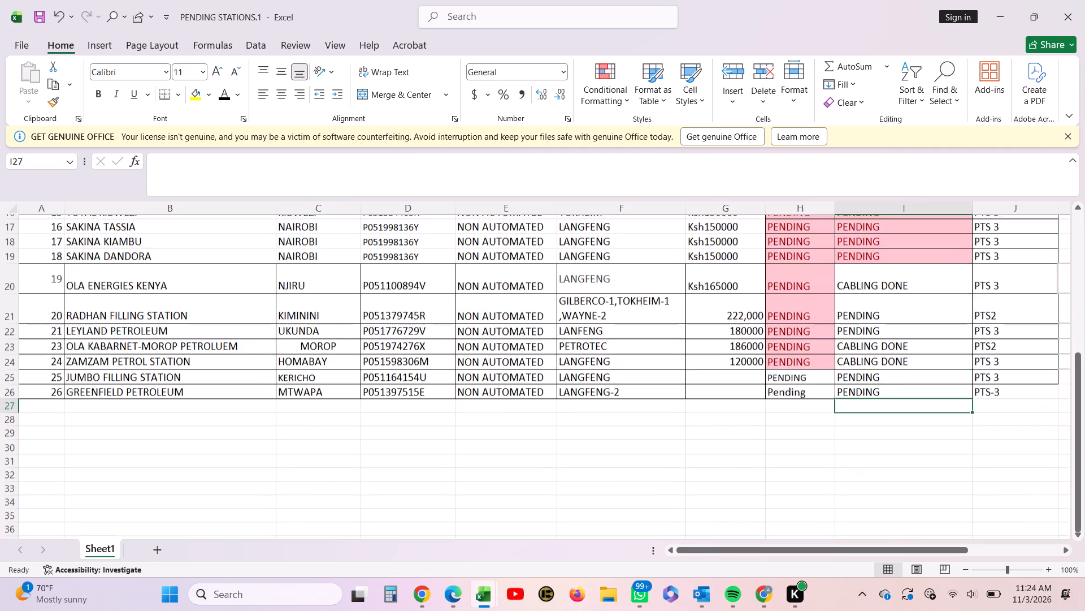
{"action": "scroll", "coordinate": [623, 438], "scroll_direction": "up", "scroll_amount": 1}
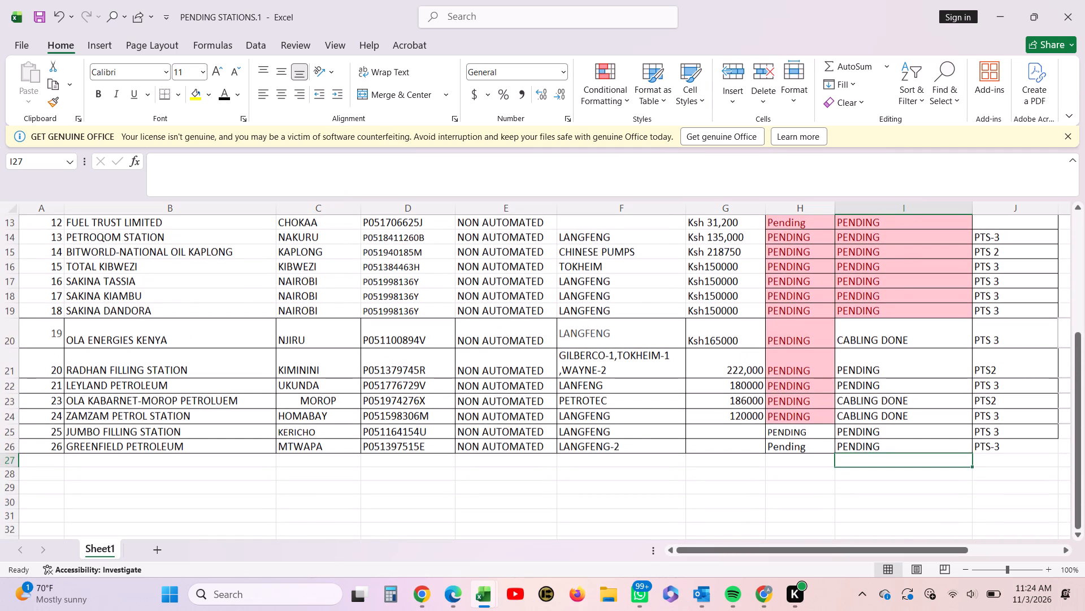
{"action": "scroll", "coordinate": [624, 356], "scroll_direction": "up", "scroll_amount": 5}
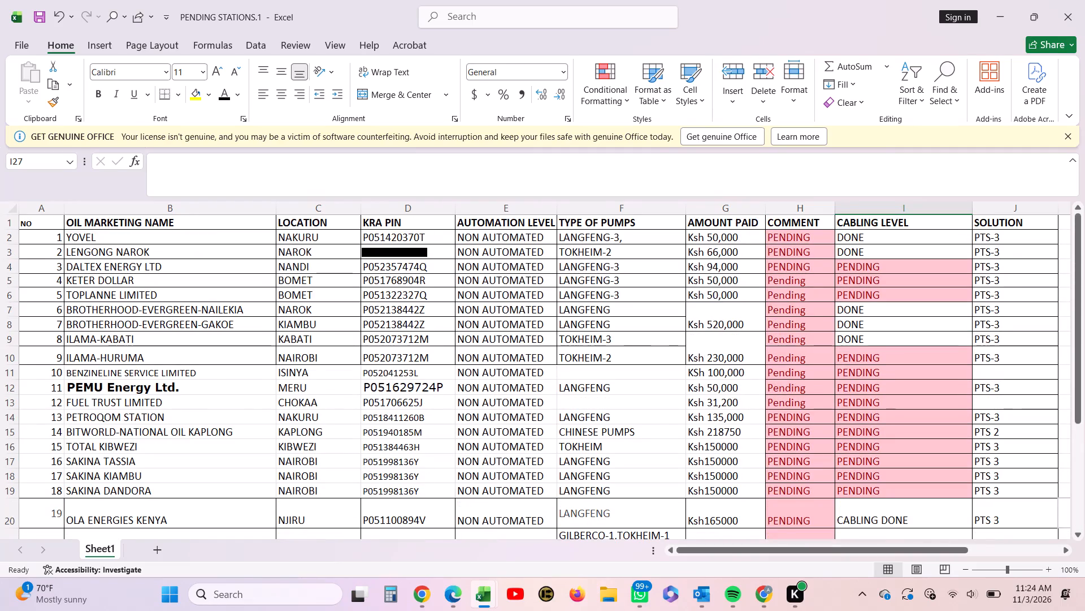
{"action": "scroll", "coordinate": [418, 375], "scroll_direction": "down", "scroll_amount": 3}
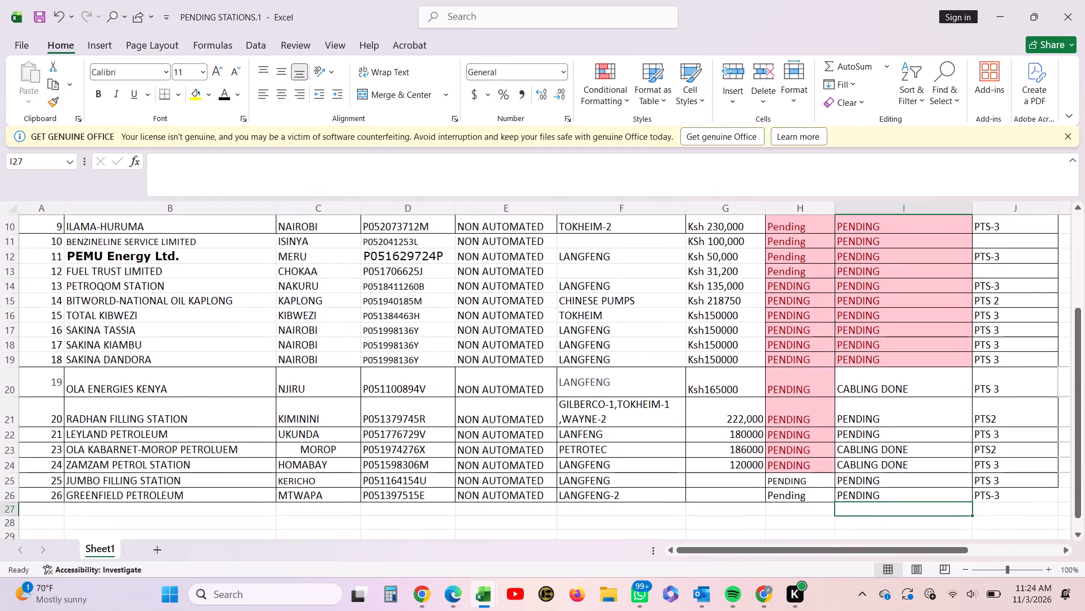
{"action": "scroll", "coordinate": [418, 375], "scroll_direction": "up", "scroll_amount": 4}
{"action": "scroll", "coordinate": [418, 375], "scroll_direction": "down", "scroll_amount": 2}
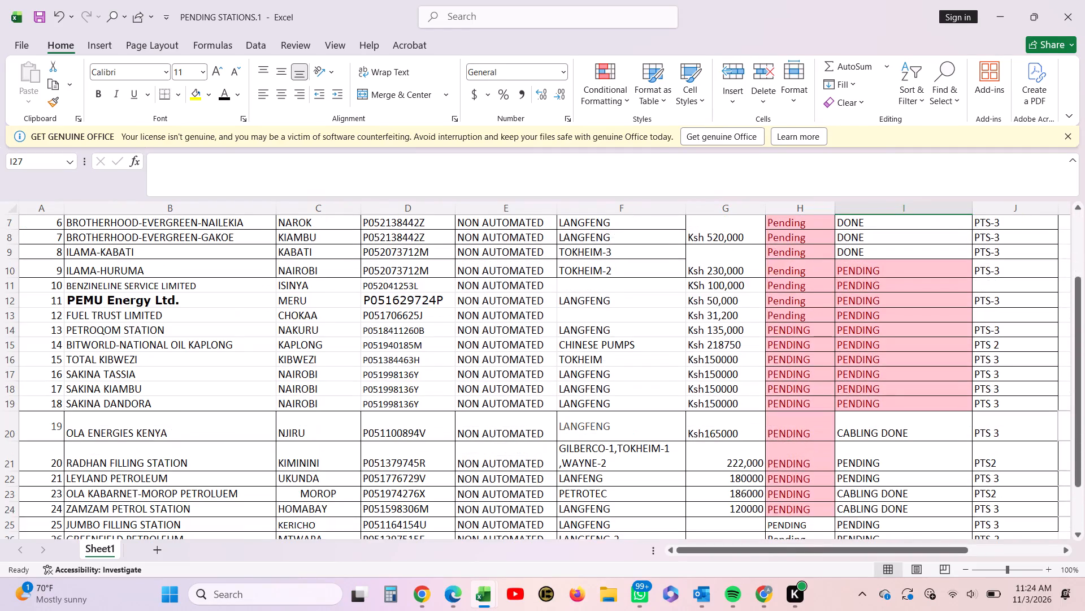
{"action": "scroll", "coordinate": [416, 375], "scroll_direction": "down", "scroll_amount": 3}
{"action": "scroll", "coordinate": [415, 374], "scroll_direction": "up", "scroll_amount": 2}
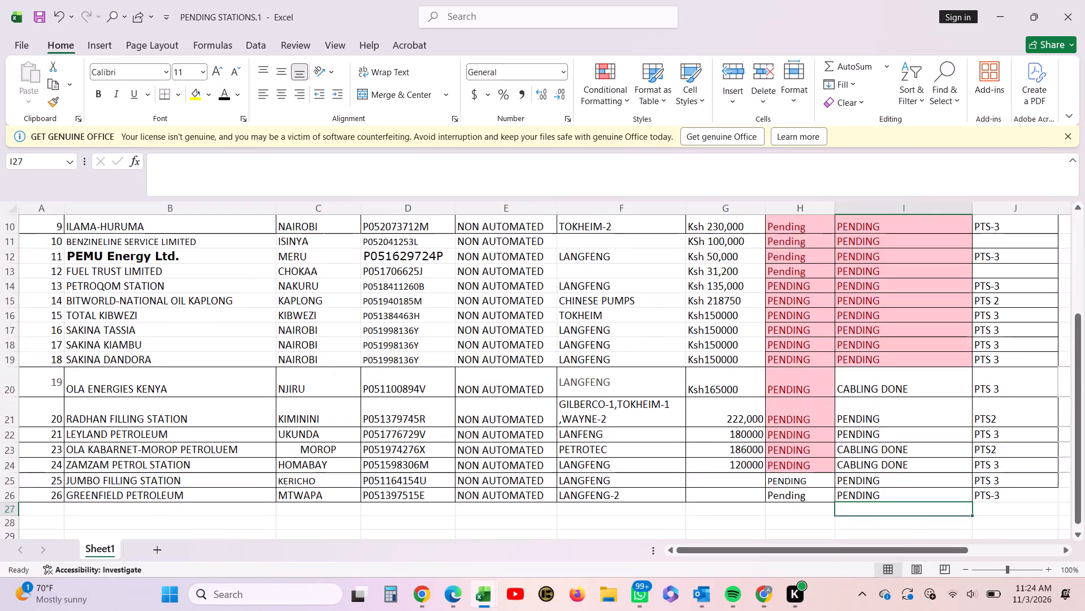
{"action": "scroll", "coordinate": [415, 373], "scroll_direction": "up", "scroll_amount": 5}
{"action": "scroll", "coordinate": [410, 373], "scroll_direction": "down", "scroll_amount": 2}
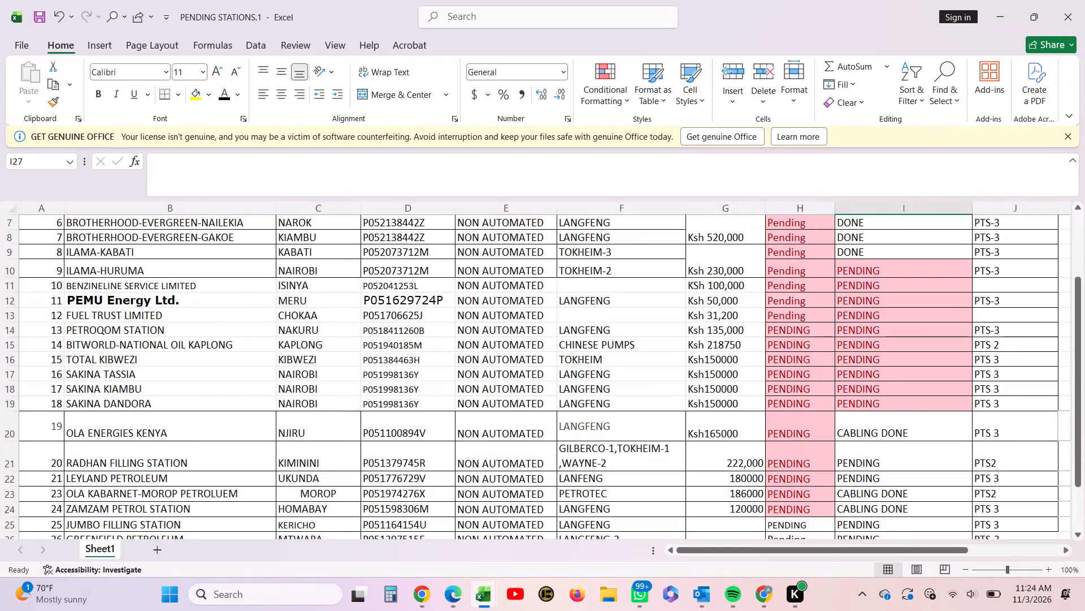
Recheck the station rows from YOVEL to GREENFIELD PETROLEUM, comparing pump type, amount paid, comment, cabling level and solution entries.
{"action": "scroll", "coordinate": [406, 377], "scroll_direction": "down", "scroll_amount": 2}
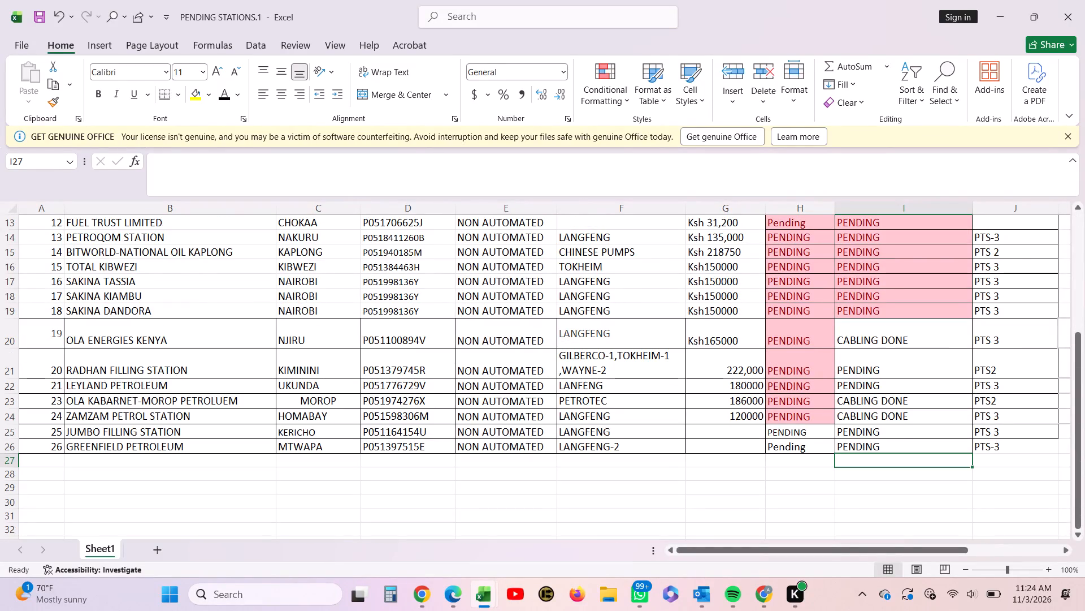
{"action": "scroll", "coordinate": [242, 402], "scroll_direction": "up", "scroll_amount": 1}
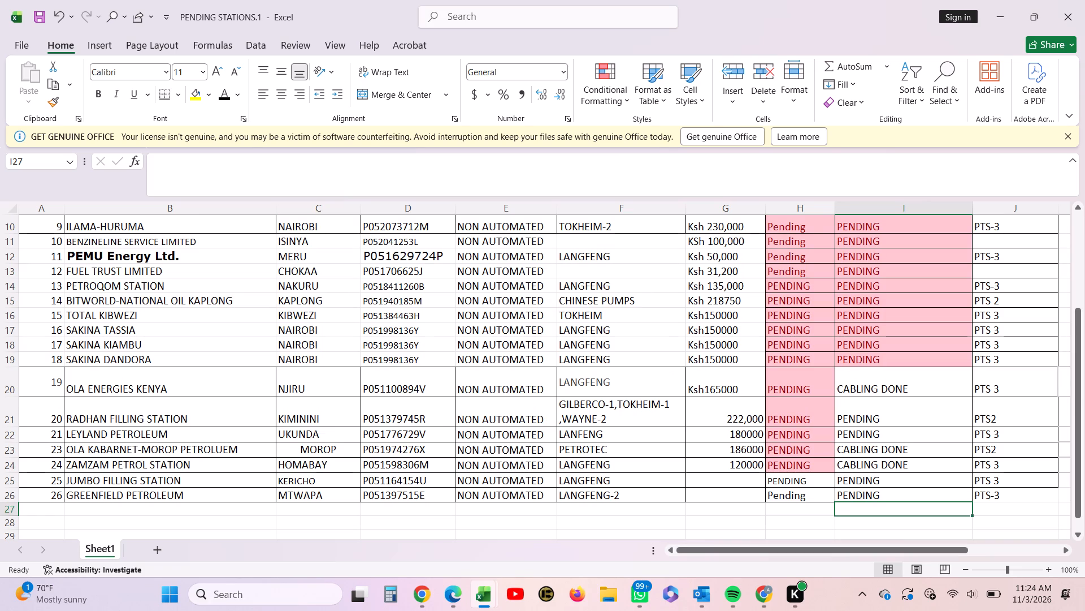
{"action": "scroll", "coordinate": [610, 440], "scroll_direction": "down", "scroll_amount": 1}
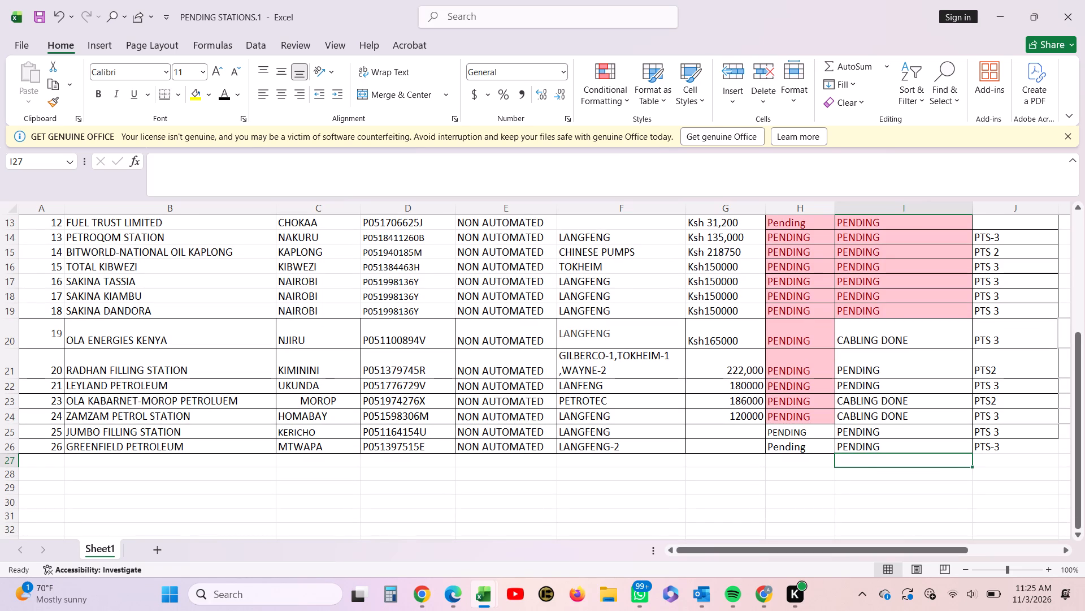
{"action": "scroll", "coordinate": [361, 402], "scroll_direction": "up", "scroll_amount": 2}
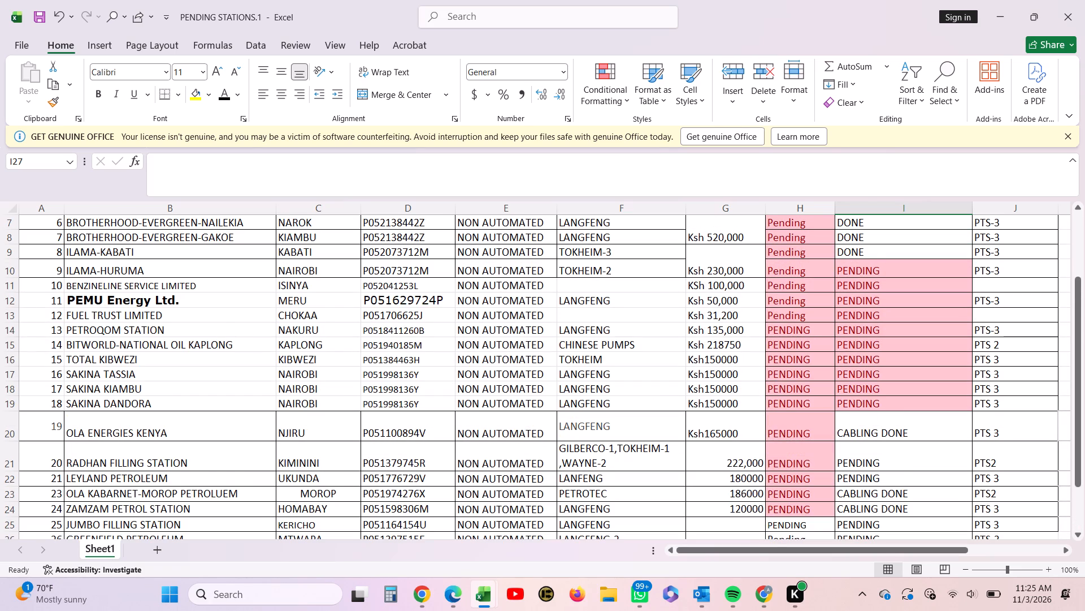
{"action": "scroll", "coordinate": [517, 407], "scroll_direction": "down", "scroll_amount": 2}
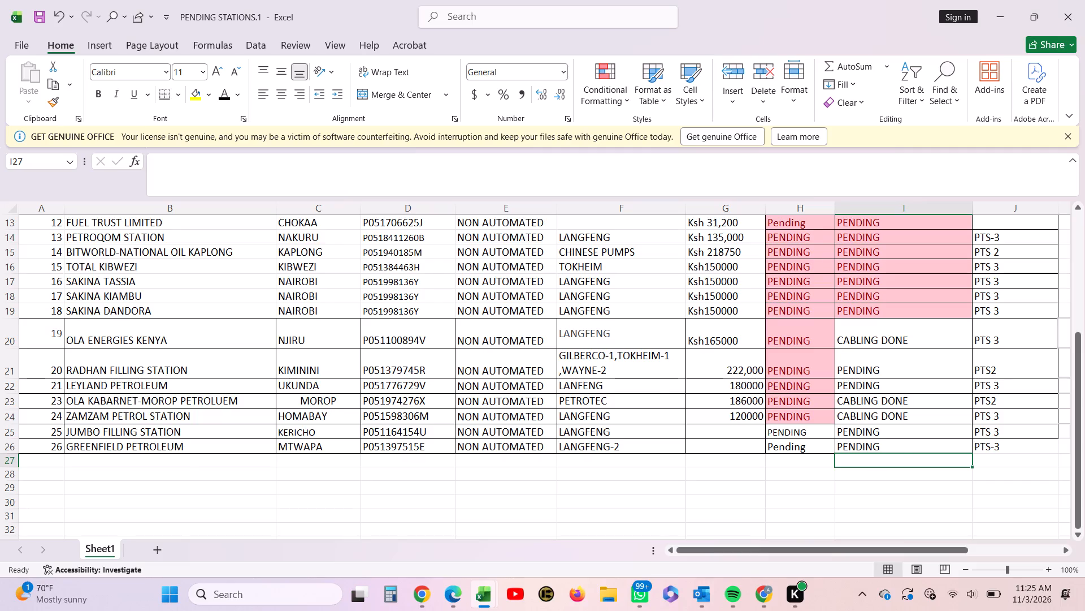
{"action": "scroll", "coordinate": [423, 373], "scroll_direction": "up", "scroll_amount": 5}
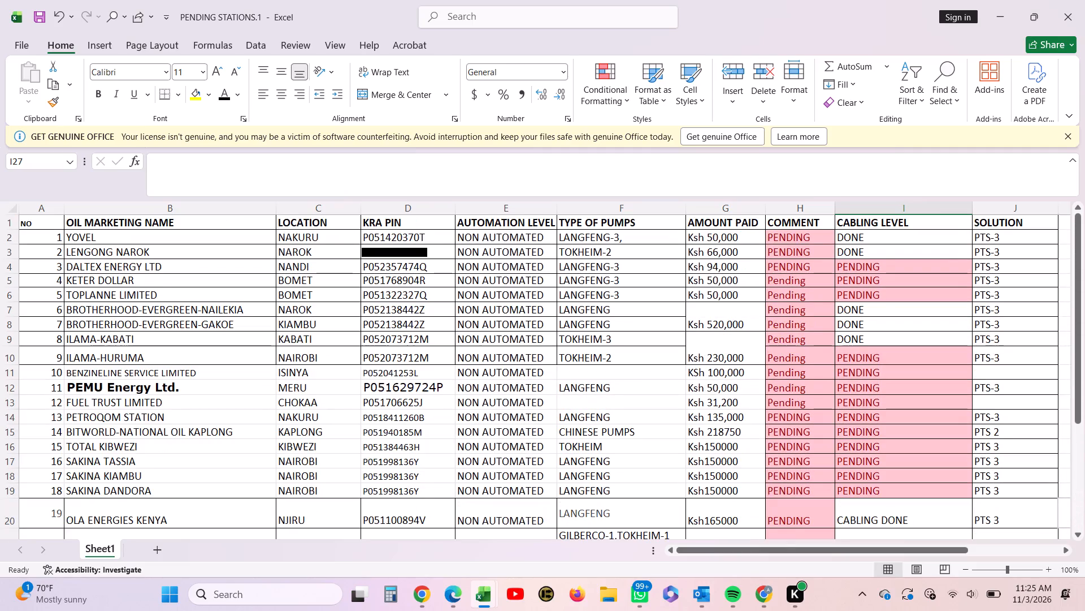
{"action": "scroll", "coordinate": [339, 348], "scroll_direction": "down", "scroll_amount": 2}
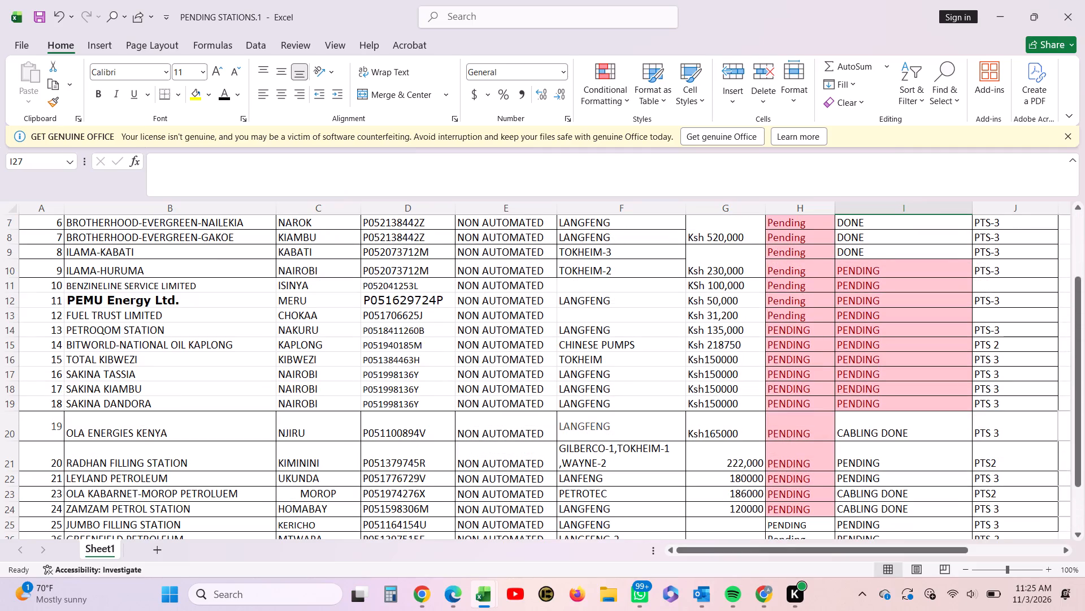
Save the PENDING STATIONS.1 workbook with the updated station details.
{"action": "key", "text": "ctrl+s"}
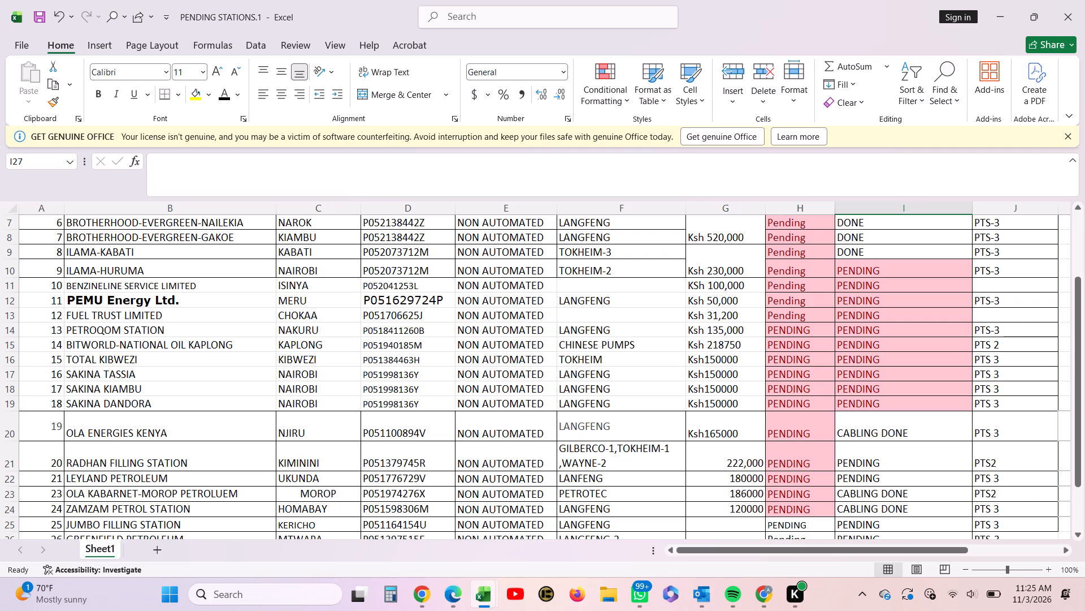
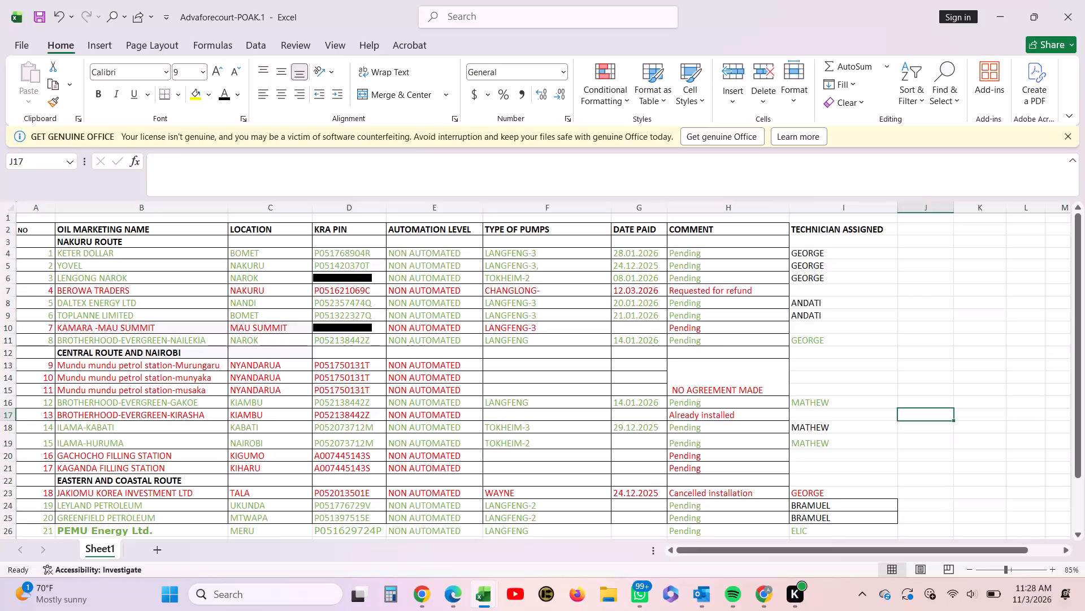
Review the remaining station rows in Advaforecourt-POAK.1, through the Eastern and Coastal route down to FUEL TRUST LIMITED.
{"action": "scroll", "coordinate": [748, 426], "scroll_direction": "down", "scroll_amount": 2}
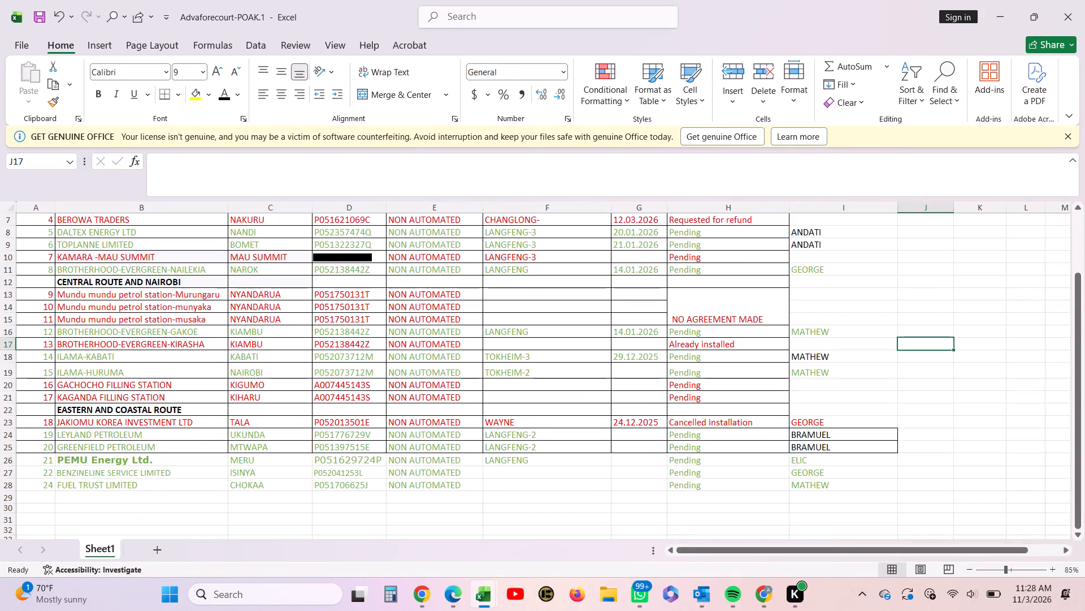
{"action": "scroll", "coordinate": [570, 481], "scroll_direction": "down", "scroll_amount": 1}
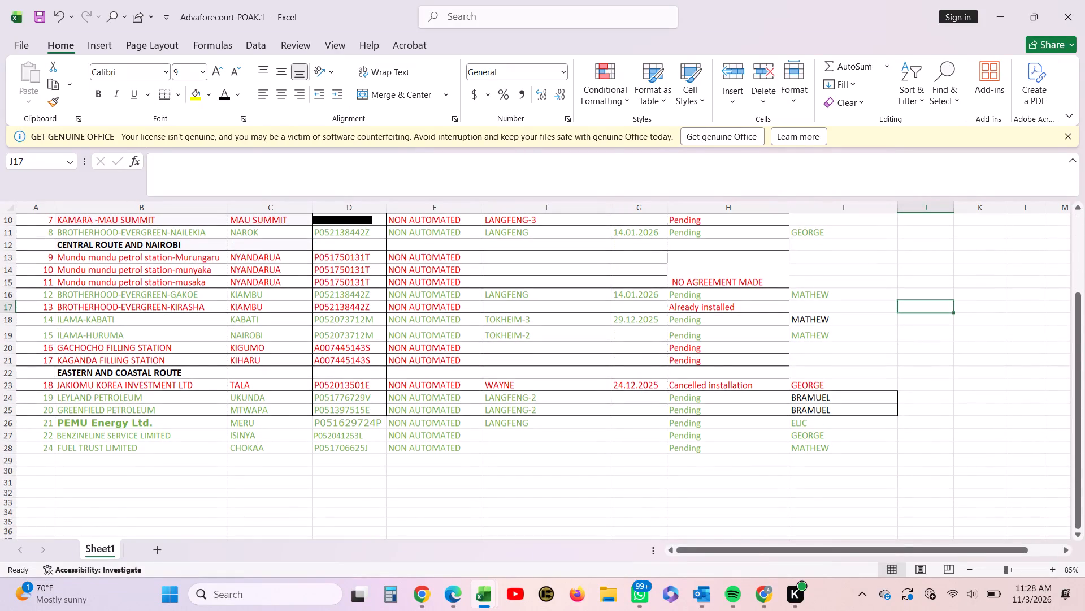
{"action": "scroll", "coordinate": [533, 434], "scroll_direction": "down", "scroll_amount": 1}
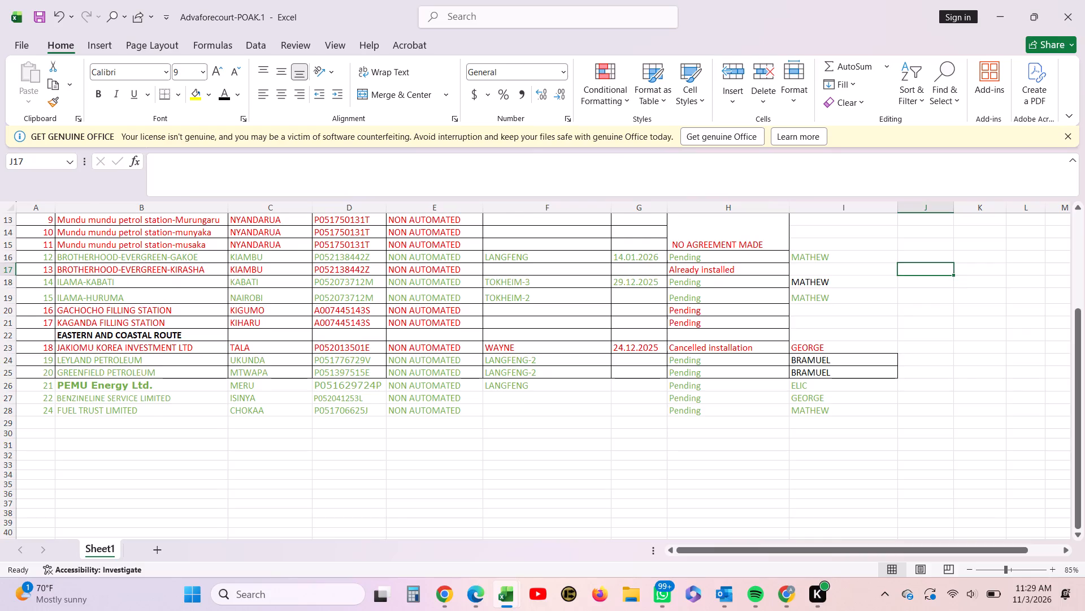
Review the Advaforecourt-POAK.1 station list across all routes, from KETER DOLLAR down to FUEL TRUST LIMITED, checking comments and assigned technicians.
{"action": "scroll", "coordinate": [36, 355], "scroll_direction": "up", "scroll_amount": 1}
{"action": "scroll", "coordinate": [144, 368], "scroll_direction": "up", "scroll_amount": 1}
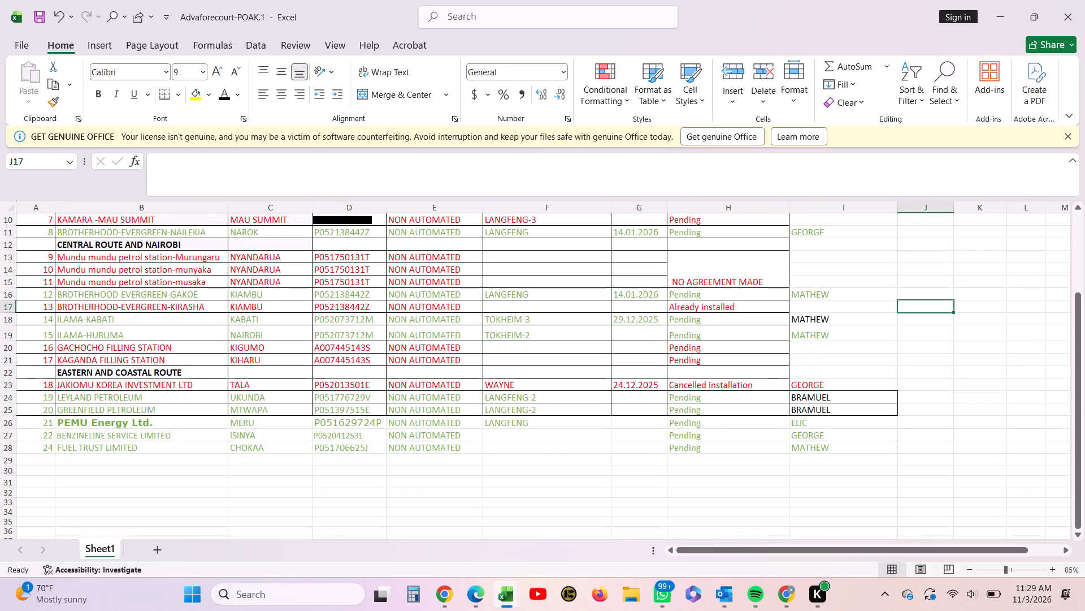
{"action": "scroll", "coordinate": [85, 368], "scroll_direction": "up", "scroll_amount": 4}
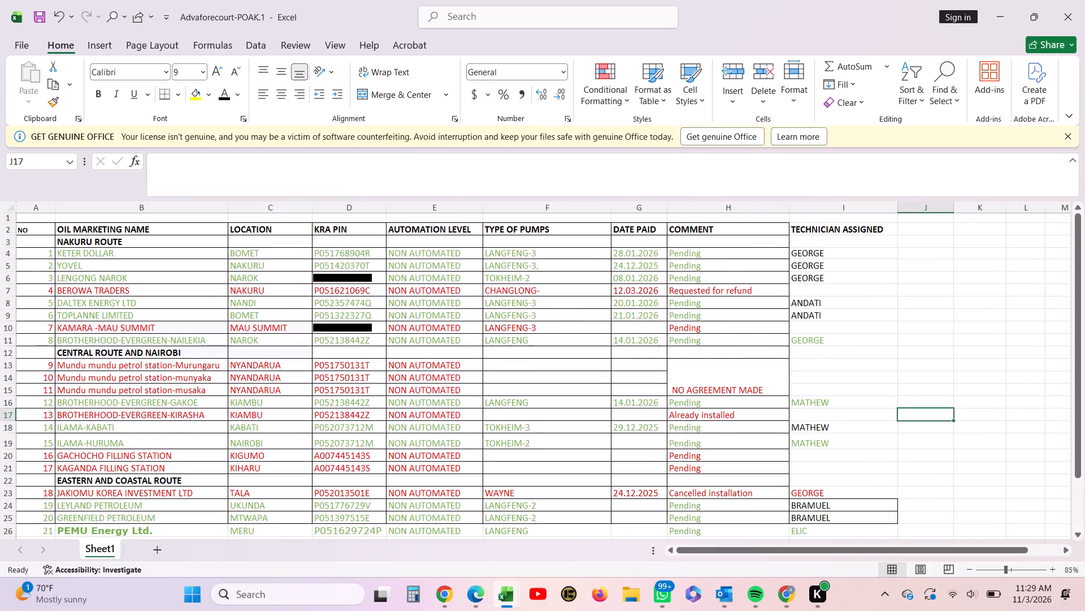
{"action": "scroll", "coordinate": [99, 331], "scroll_direction": "down", "scroll_amount": 5}
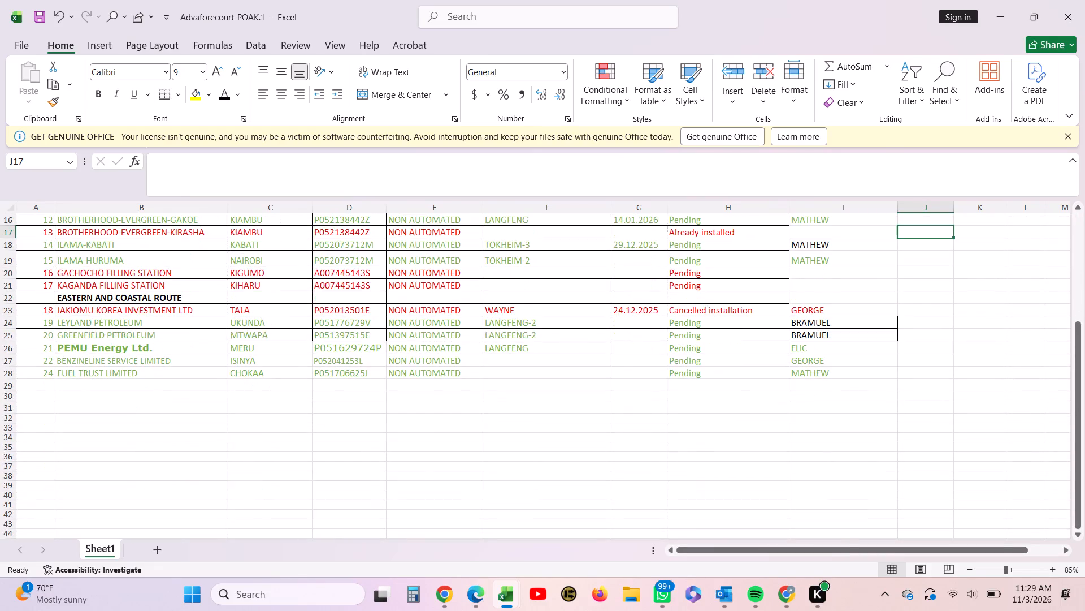
{"action": "scroll", "coordinate": [190, 381], "scroll_direction": "up", "scroll_amount": 6}
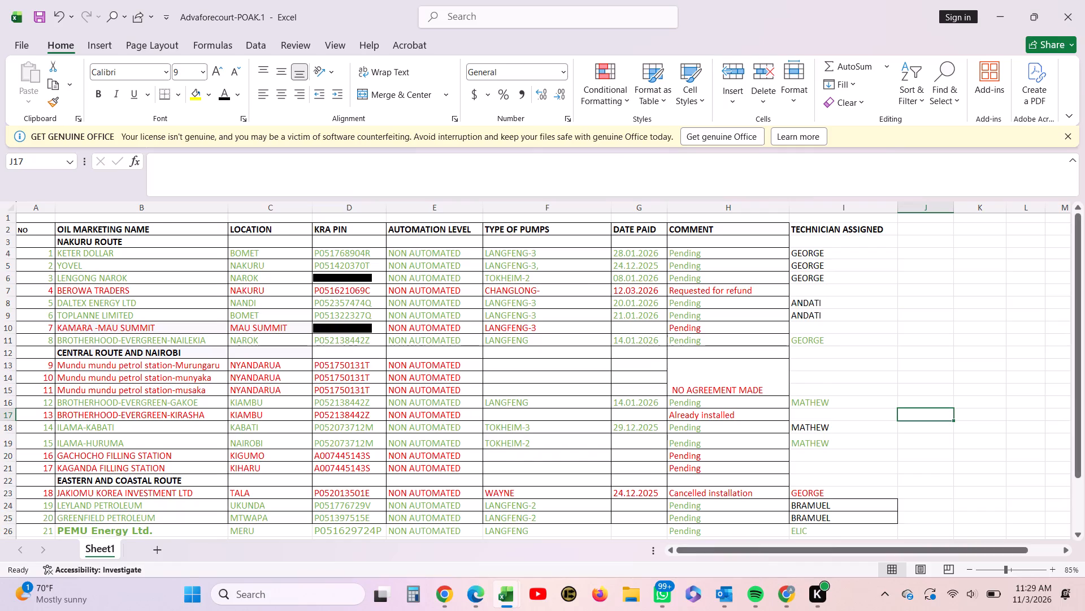
{"action": "scroll", "coordinate": [492, 433], "scroll_direction": "down", "scroll_amount": 4}
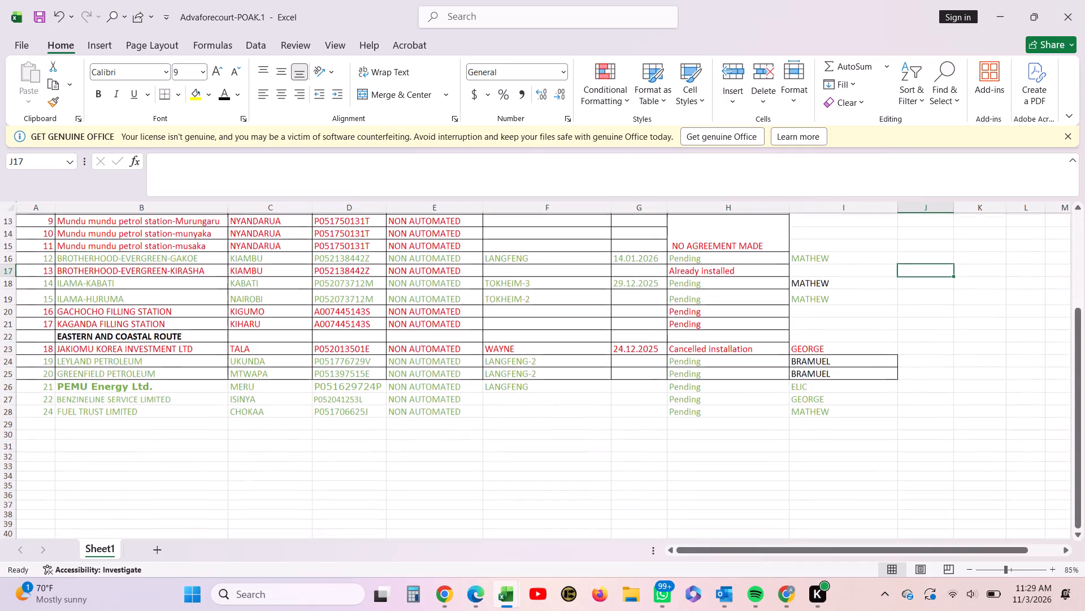
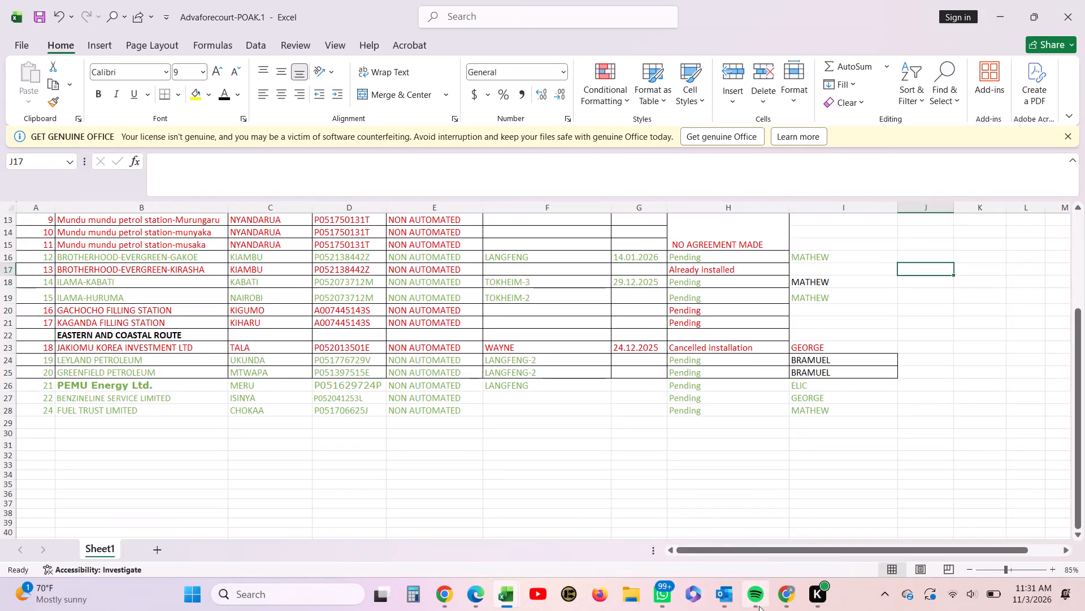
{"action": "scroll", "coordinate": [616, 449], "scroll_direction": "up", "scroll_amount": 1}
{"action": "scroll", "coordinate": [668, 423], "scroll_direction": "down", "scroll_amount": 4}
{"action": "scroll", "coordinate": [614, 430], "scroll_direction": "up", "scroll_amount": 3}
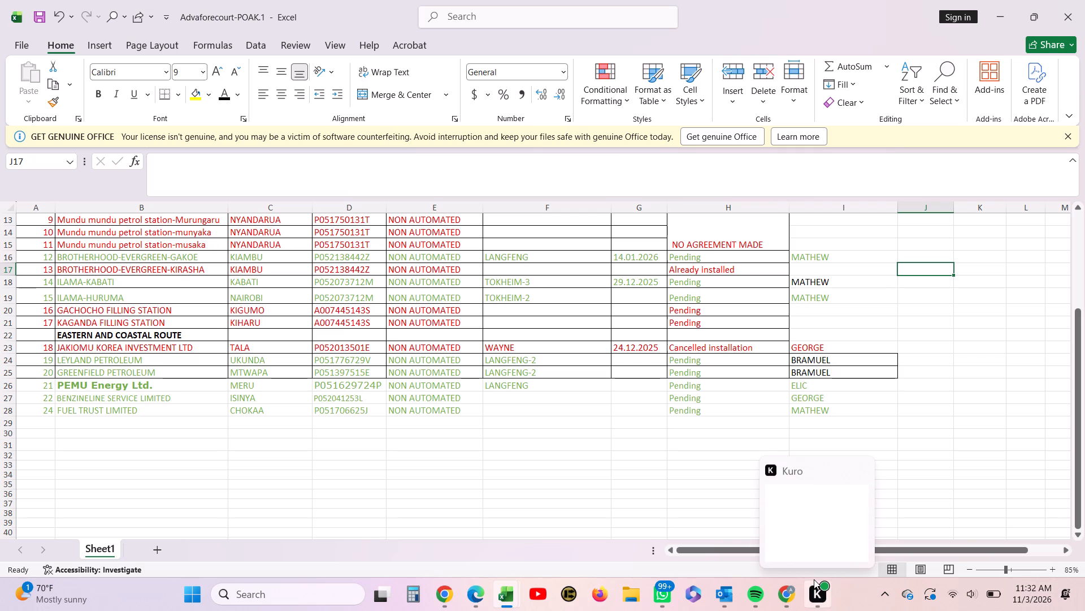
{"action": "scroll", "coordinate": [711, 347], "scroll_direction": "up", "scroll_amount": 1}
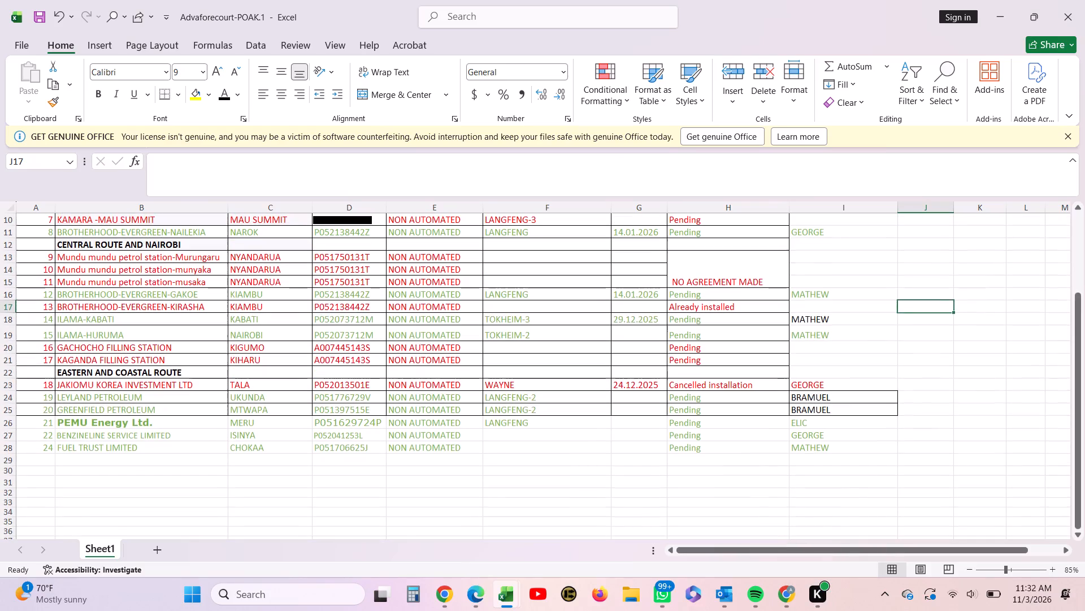
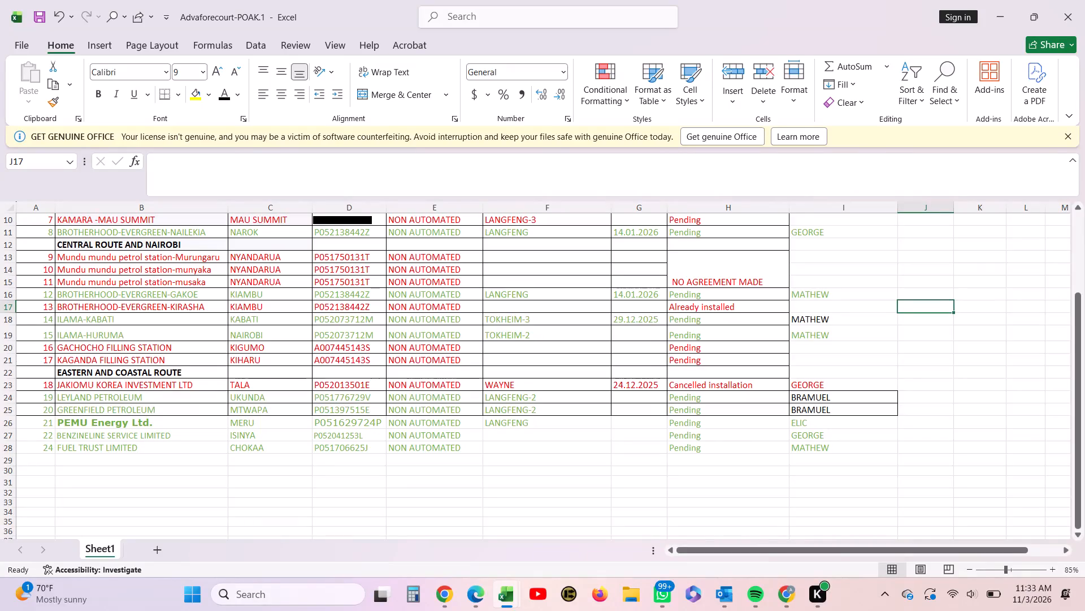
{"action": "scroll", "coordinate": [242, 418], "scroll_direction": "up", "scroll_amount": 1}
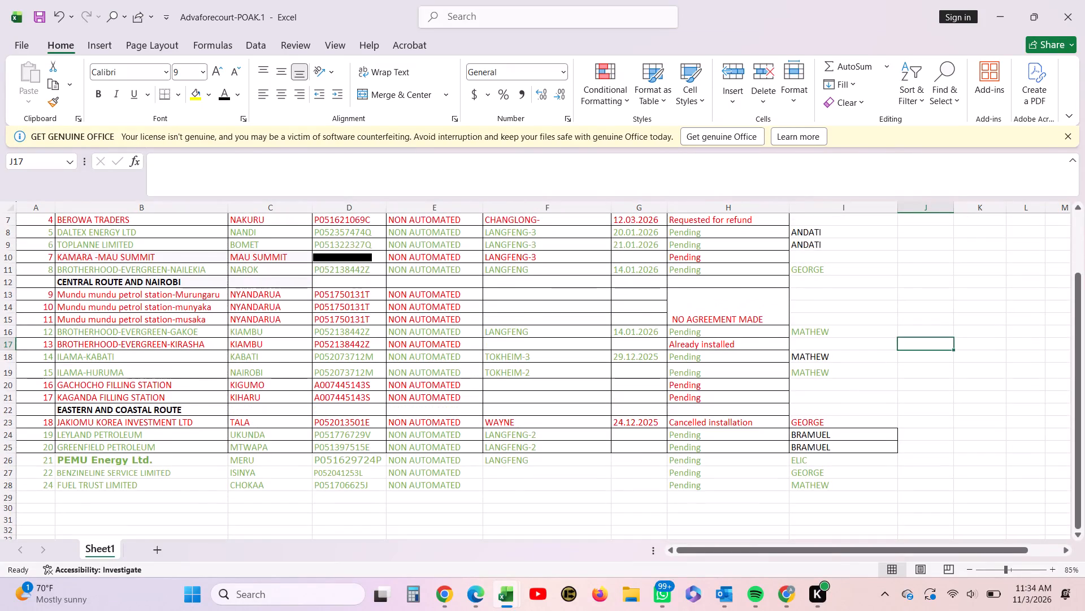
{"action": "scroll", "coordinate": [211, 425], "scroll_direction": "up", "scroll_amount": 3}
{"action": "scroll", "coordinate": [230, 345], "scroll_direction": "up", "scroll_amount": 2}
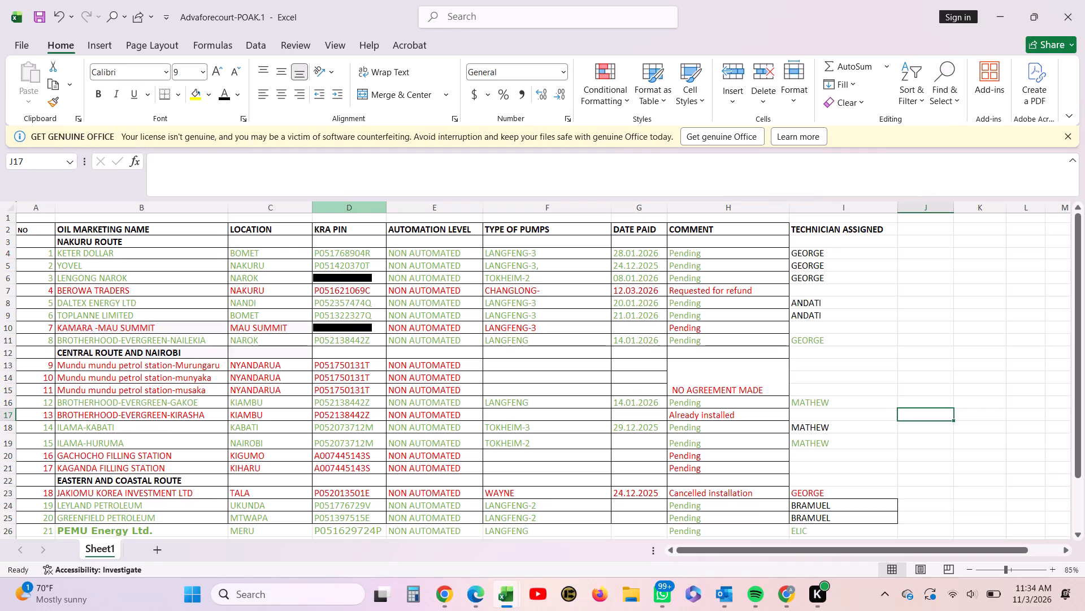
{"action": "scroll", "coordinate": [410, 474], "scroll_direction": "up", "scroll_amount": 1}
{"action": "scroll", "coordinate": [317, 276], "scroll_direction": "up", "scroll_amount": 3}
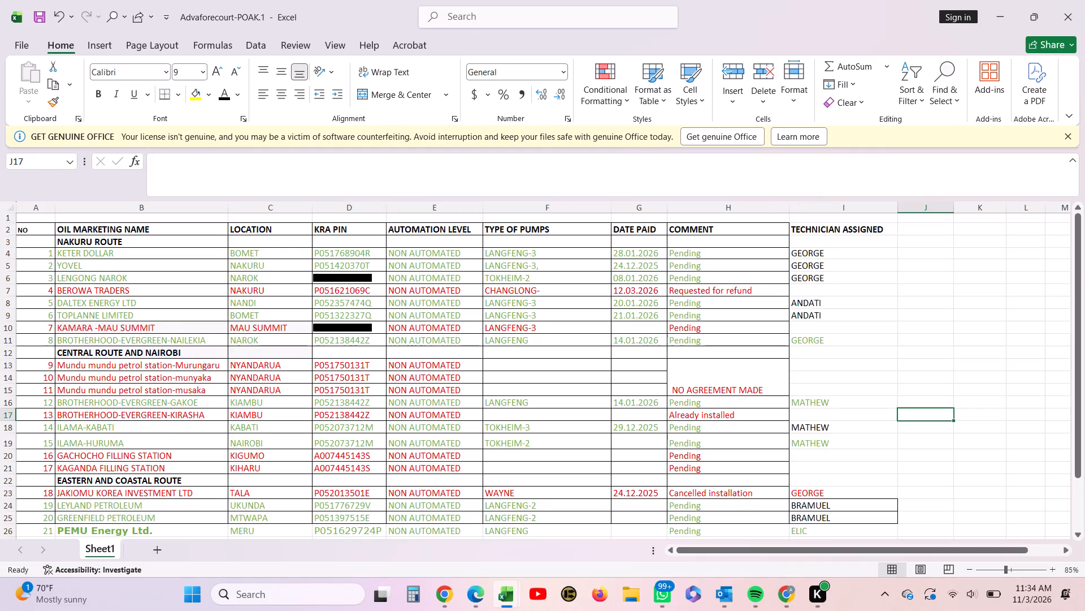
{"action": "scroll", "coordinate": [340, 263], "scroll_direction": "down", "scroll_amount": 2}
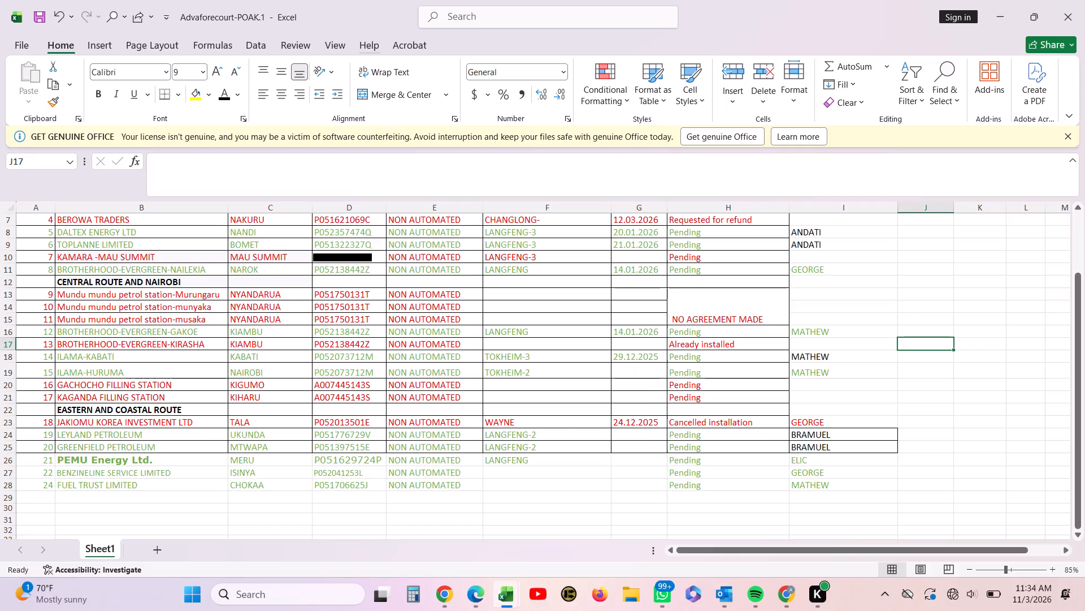
Check the computer's Wi-Fi connection status in the list of available networks, and return to the station list.
{"action": "left_click", "coordinate": [957, 598]}
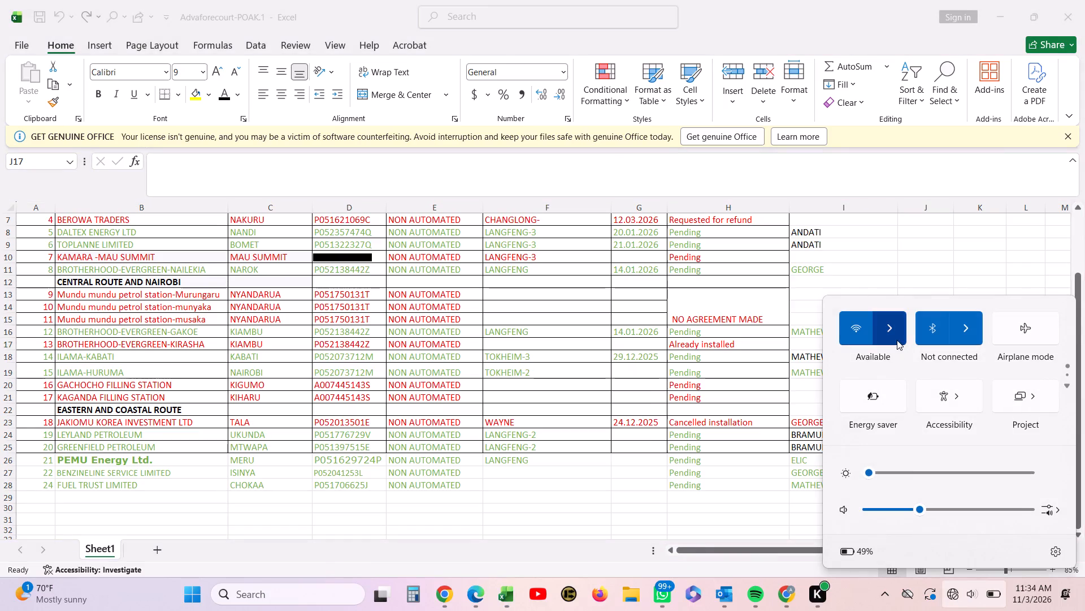
{"action": "left_click", "coordinate": [897, 340]}
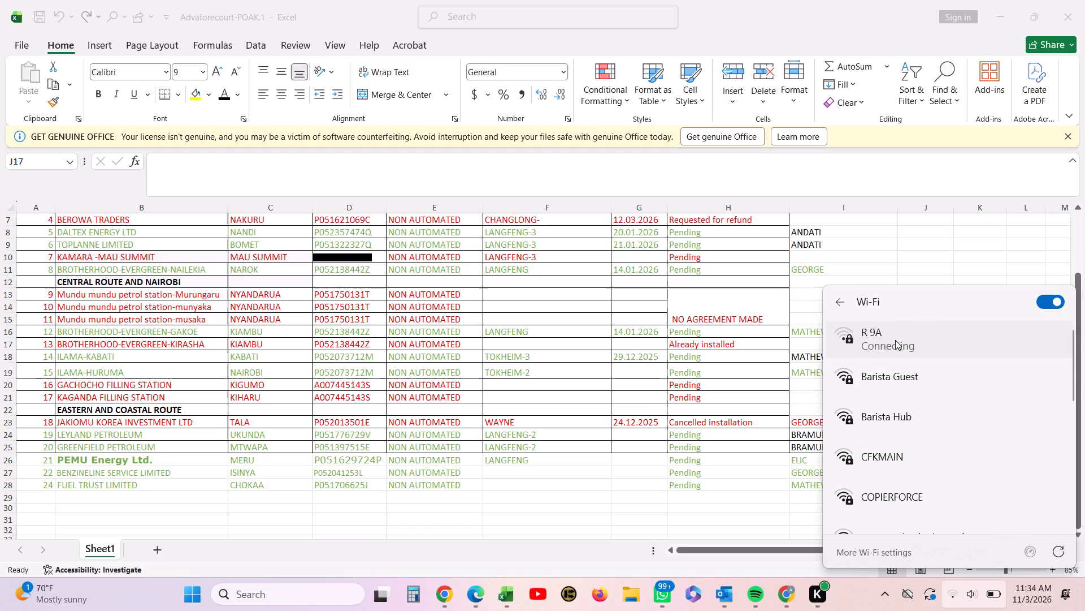
{"action": "left_click", "coordinate": [694, 289]}
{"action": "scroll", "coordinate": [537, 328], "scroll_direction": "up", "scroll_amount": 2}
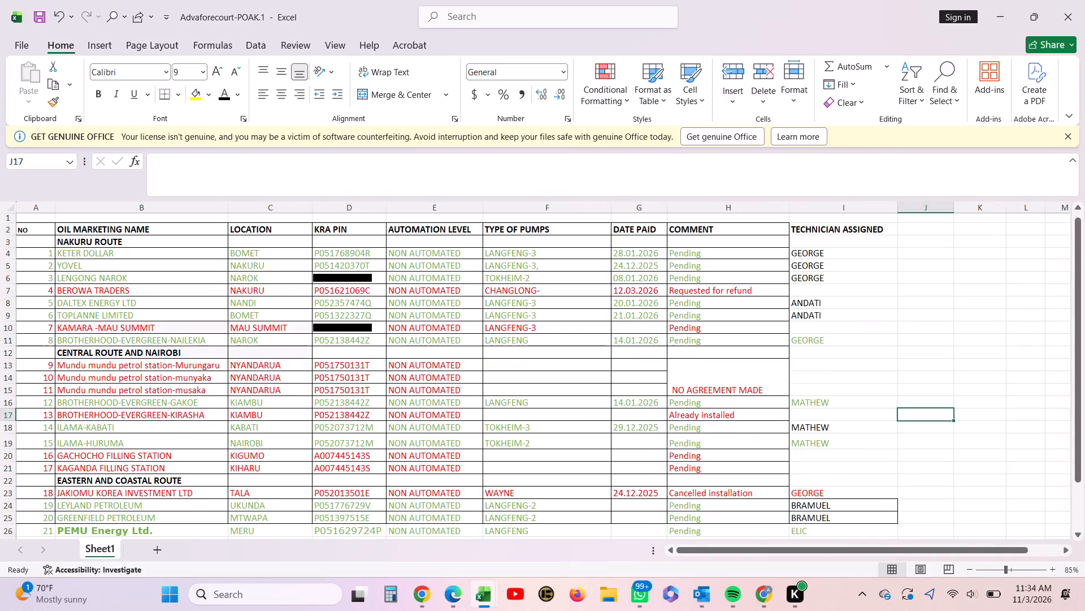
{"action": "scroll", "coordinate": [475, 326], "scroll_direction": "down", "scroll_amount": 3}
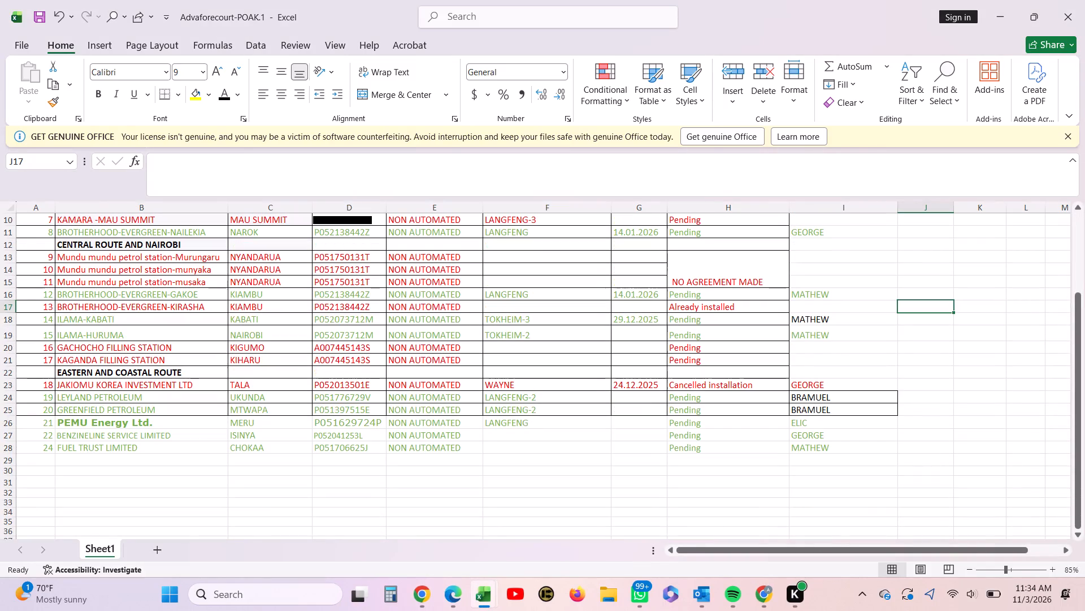
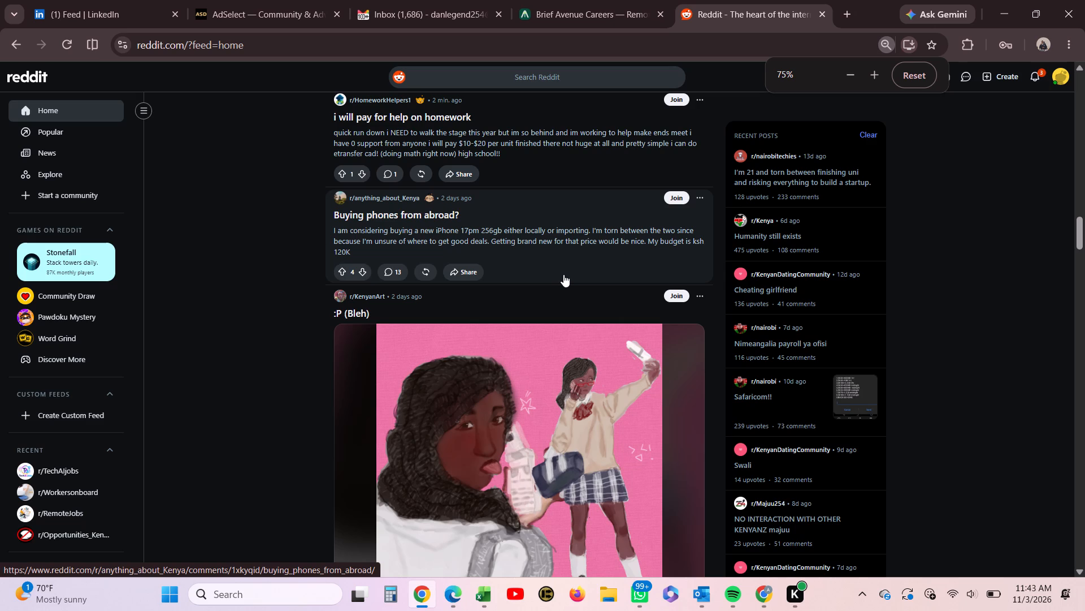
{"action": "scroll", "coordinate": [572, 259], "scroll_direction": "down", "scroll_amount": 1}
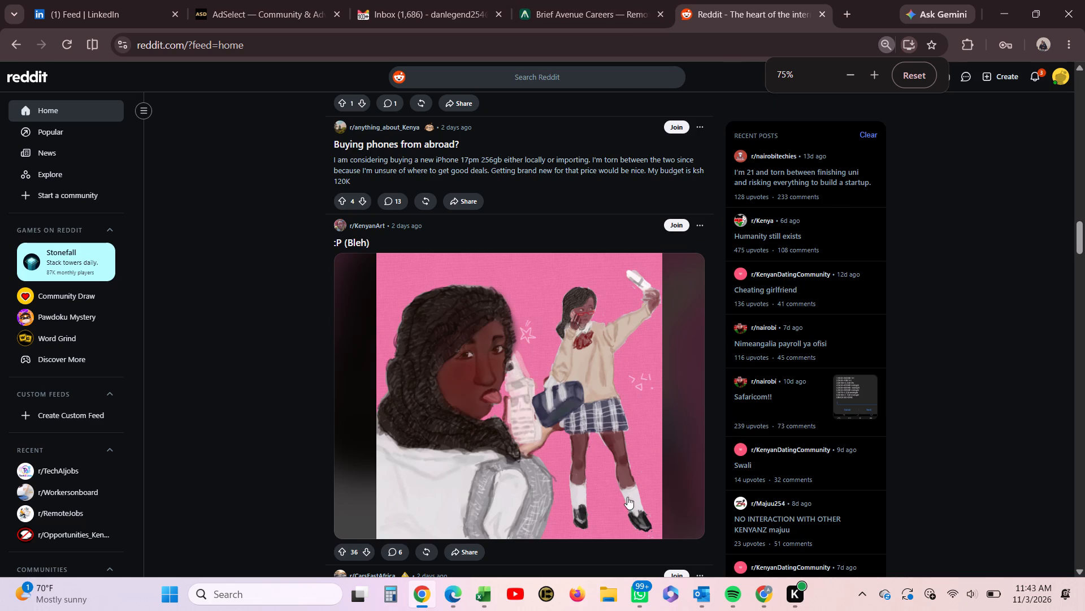
Switch to the PENDING STATIONS.1 workbook in Excel and set the cabling level of GREENFIELD PETROLEUM to CABLING DONE.
{"action": "left_click", "coordinate": [483, 596]}
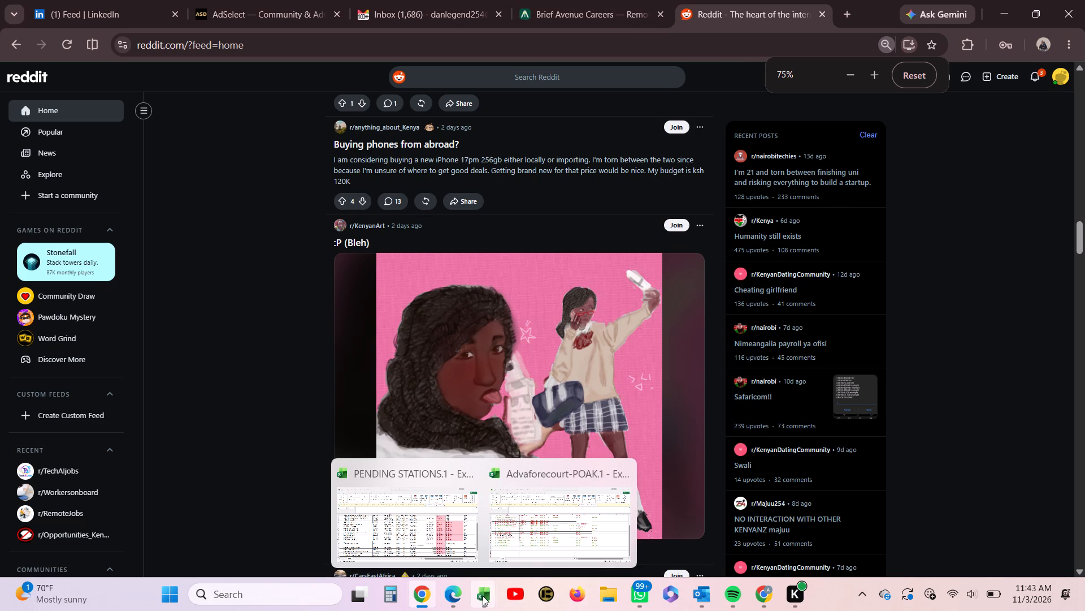
{"action": "left_click", "coordinate": [525, 528]}
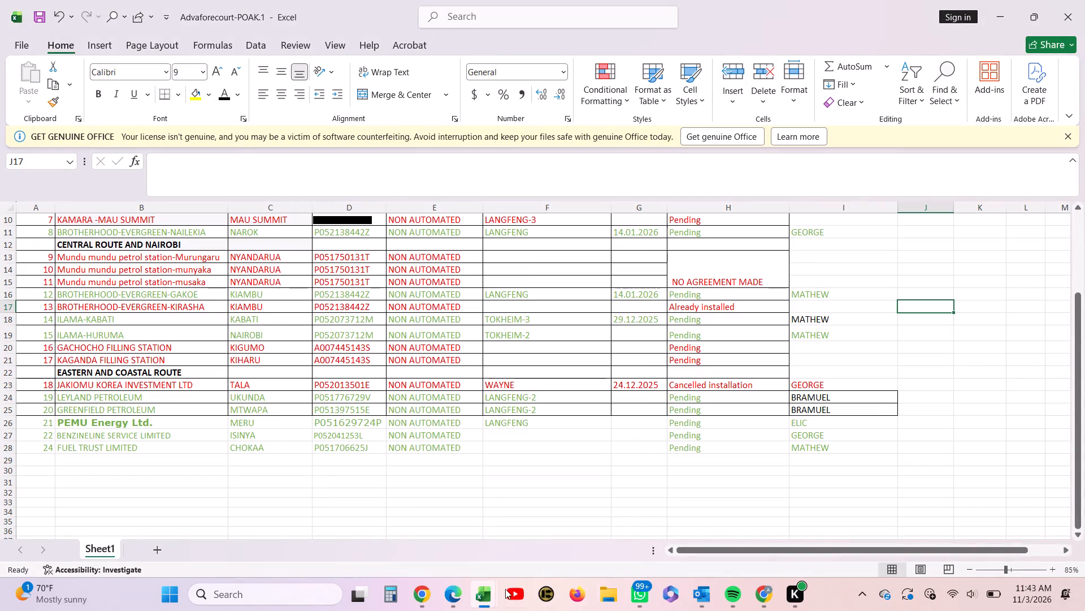
{"action": "left_click", "coordinate": [423, 532]}
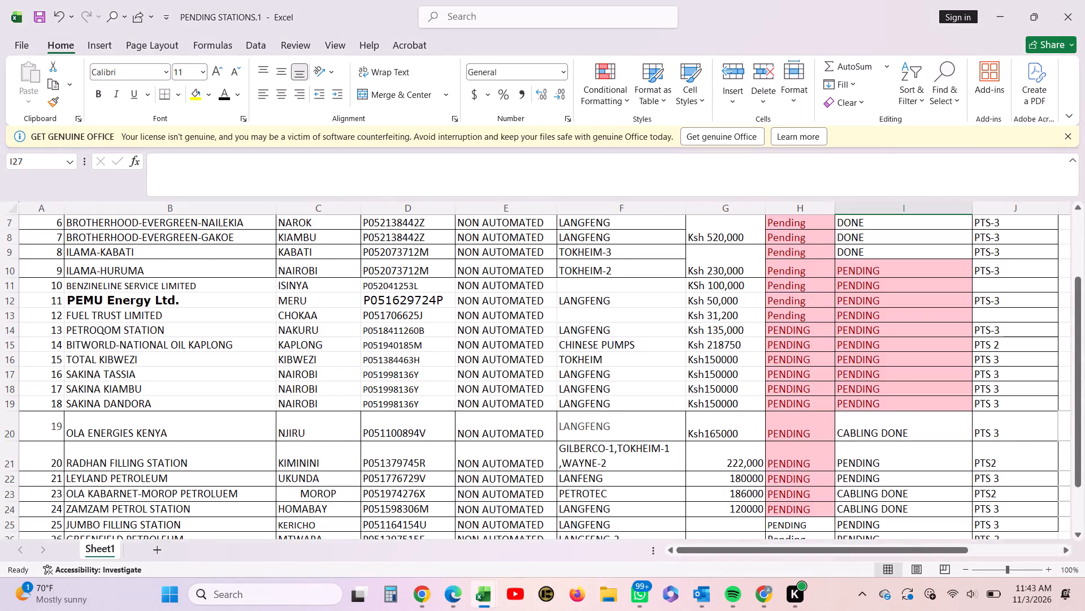
{"action": "scroll", "coordinate": [749, 438], "scroll_direction": "down", "scroll_amount": 2}
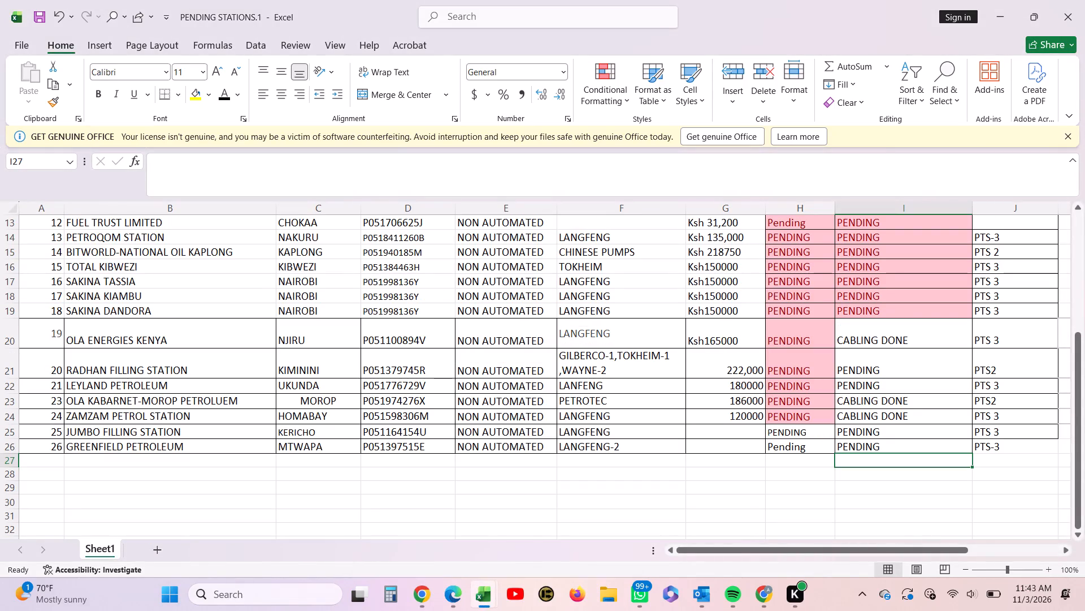
{"action": "left_click", "coordinate": [857, 450]}
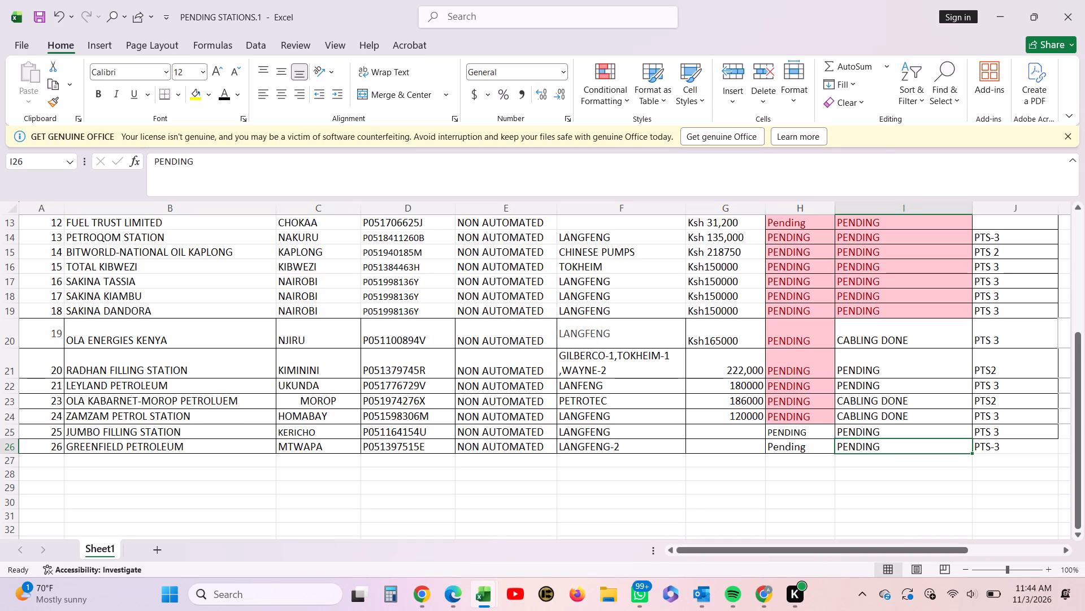
{"action": "key", "text": "BackSpace"}
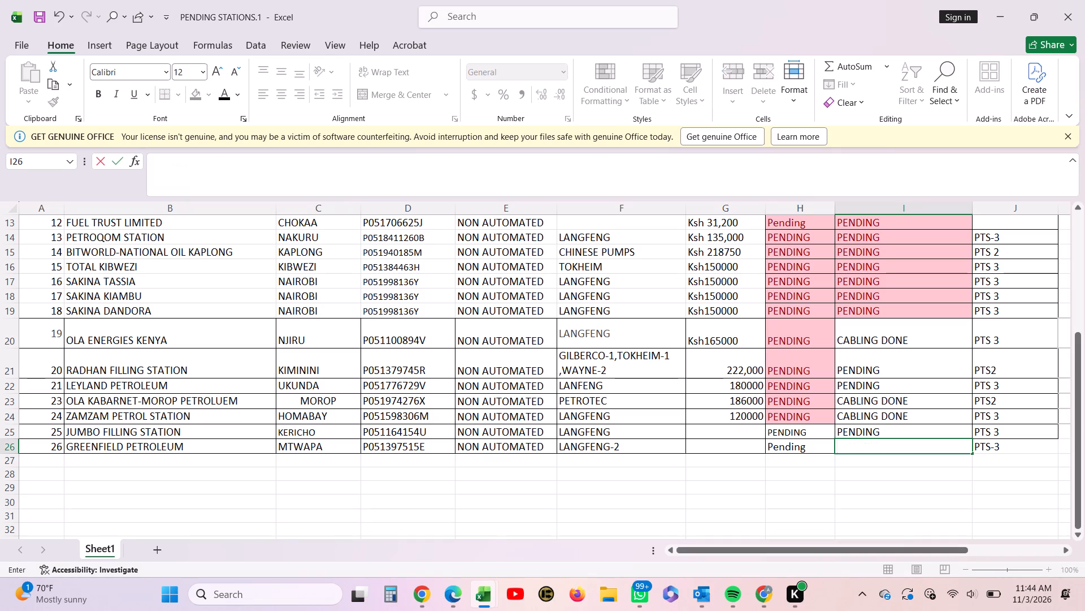
{"action": "key", "text": "c"}
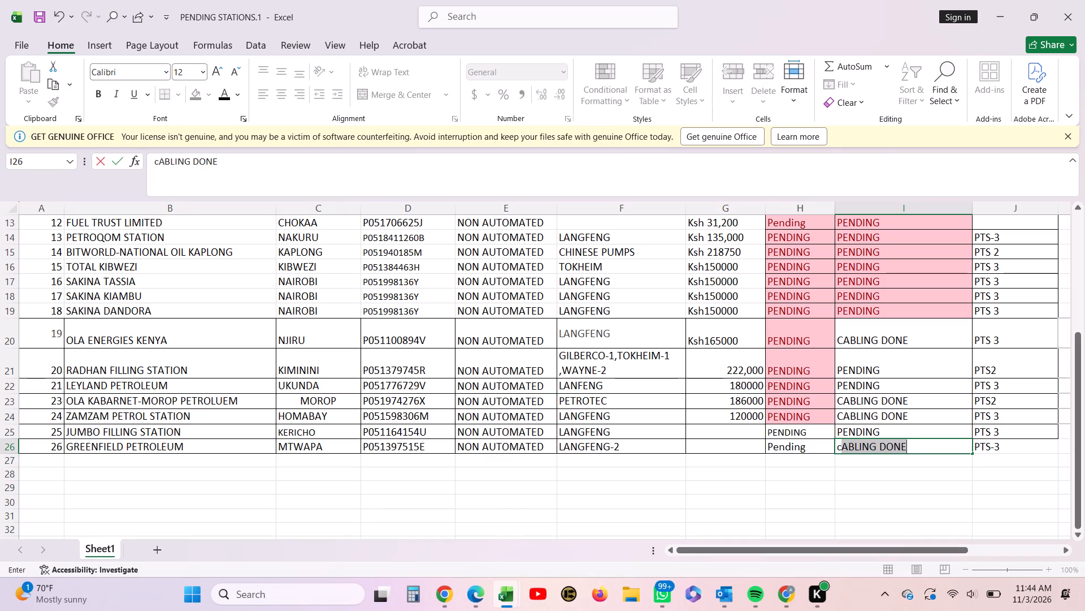
{"action": "key", "text": "Return"}
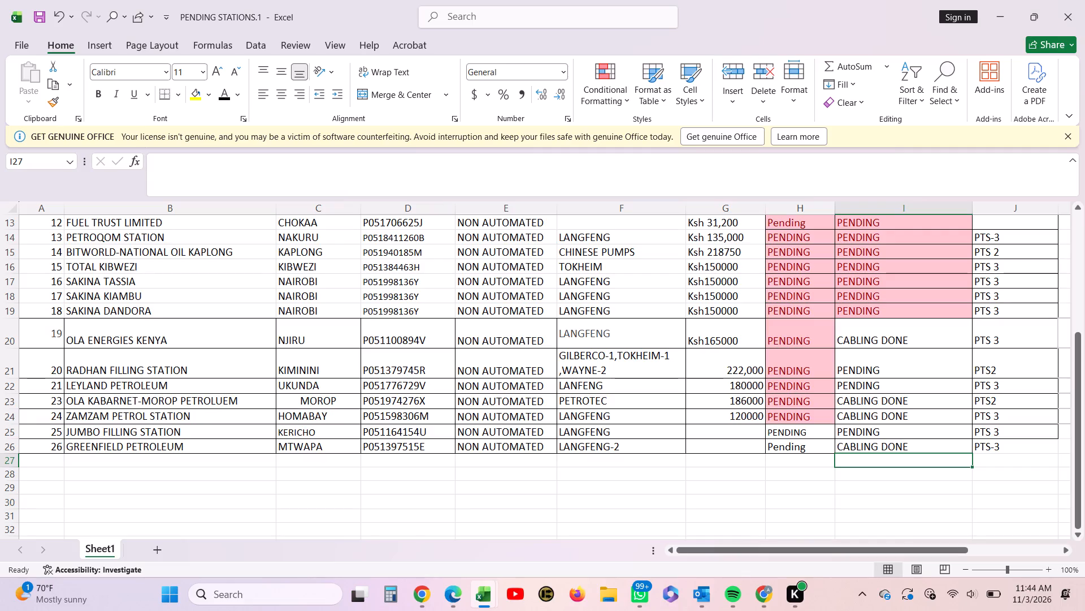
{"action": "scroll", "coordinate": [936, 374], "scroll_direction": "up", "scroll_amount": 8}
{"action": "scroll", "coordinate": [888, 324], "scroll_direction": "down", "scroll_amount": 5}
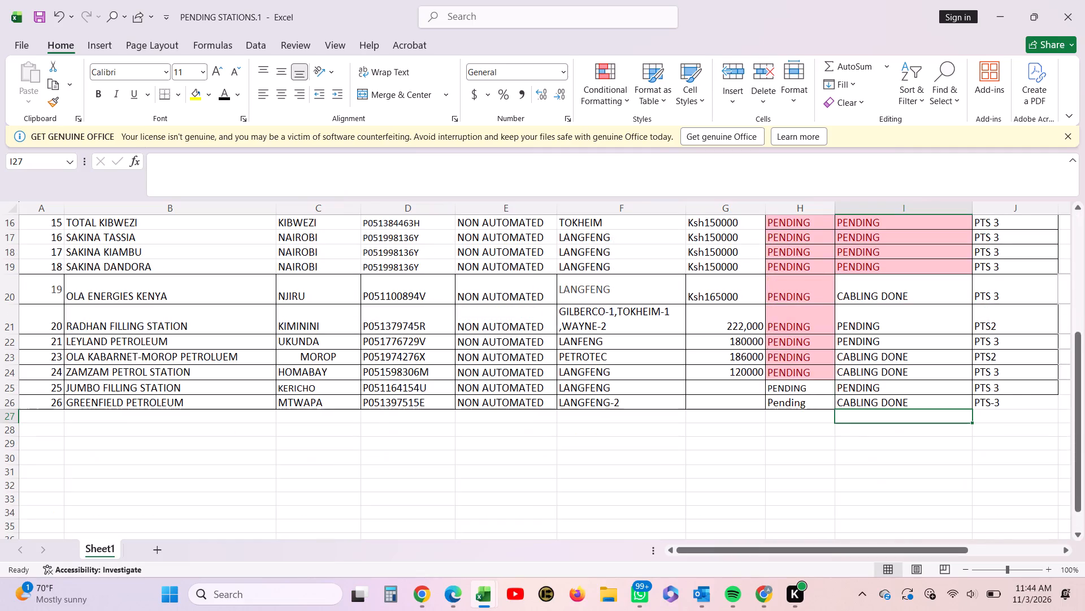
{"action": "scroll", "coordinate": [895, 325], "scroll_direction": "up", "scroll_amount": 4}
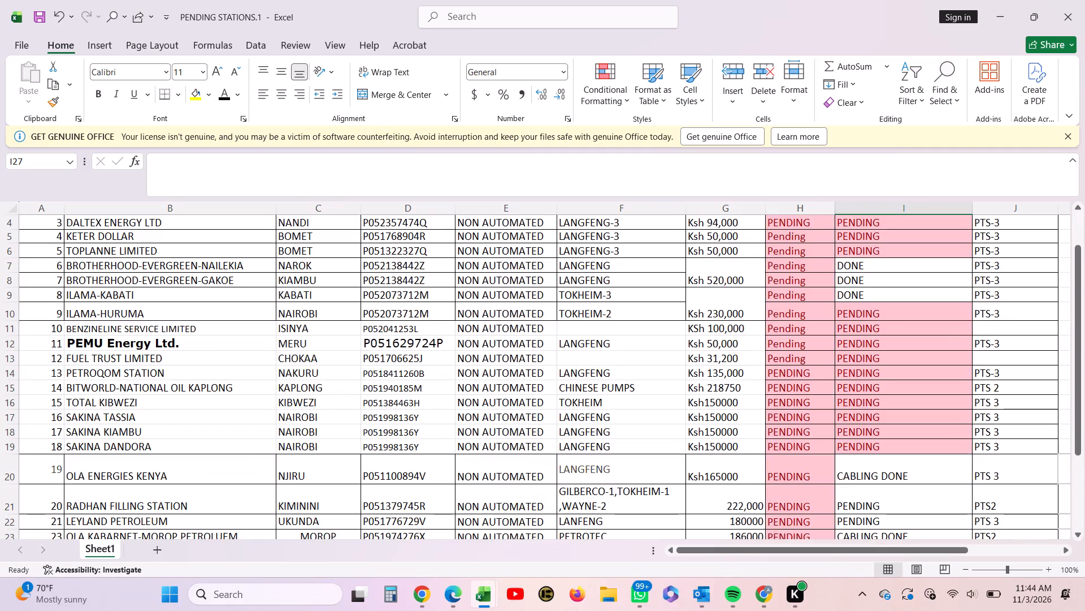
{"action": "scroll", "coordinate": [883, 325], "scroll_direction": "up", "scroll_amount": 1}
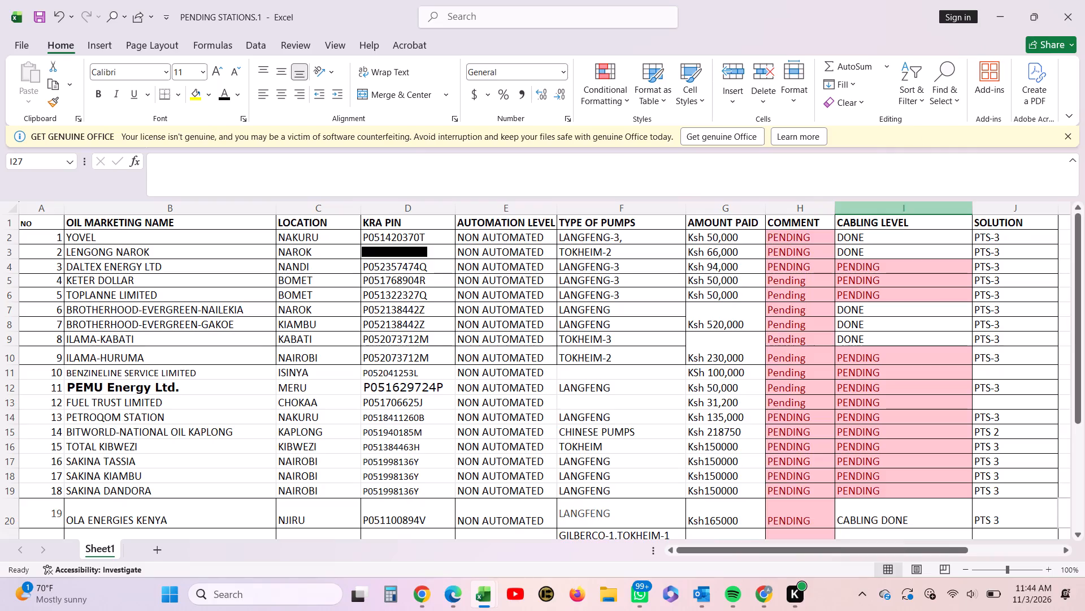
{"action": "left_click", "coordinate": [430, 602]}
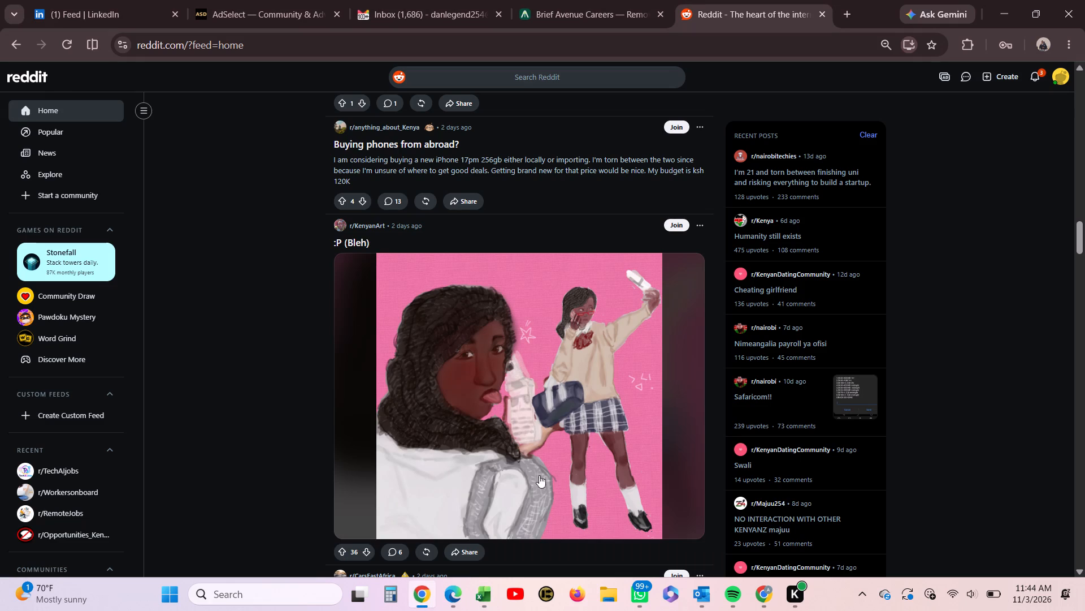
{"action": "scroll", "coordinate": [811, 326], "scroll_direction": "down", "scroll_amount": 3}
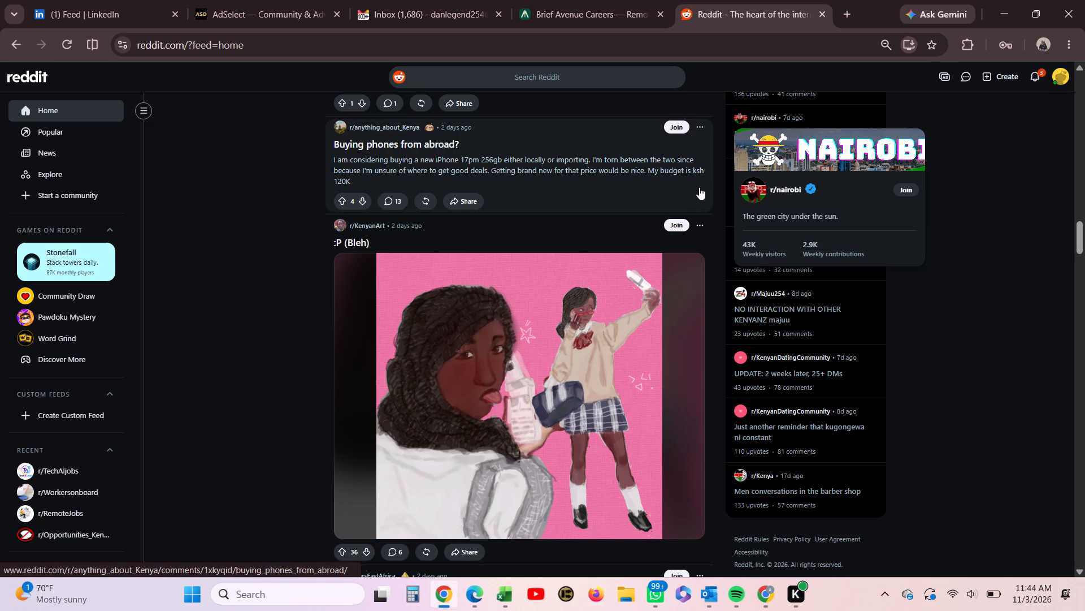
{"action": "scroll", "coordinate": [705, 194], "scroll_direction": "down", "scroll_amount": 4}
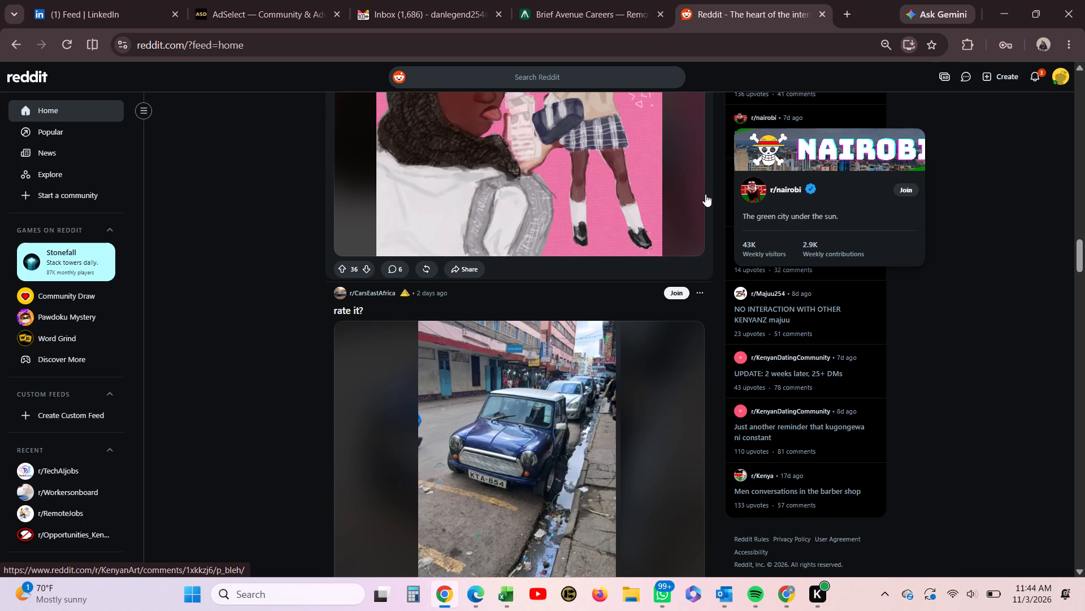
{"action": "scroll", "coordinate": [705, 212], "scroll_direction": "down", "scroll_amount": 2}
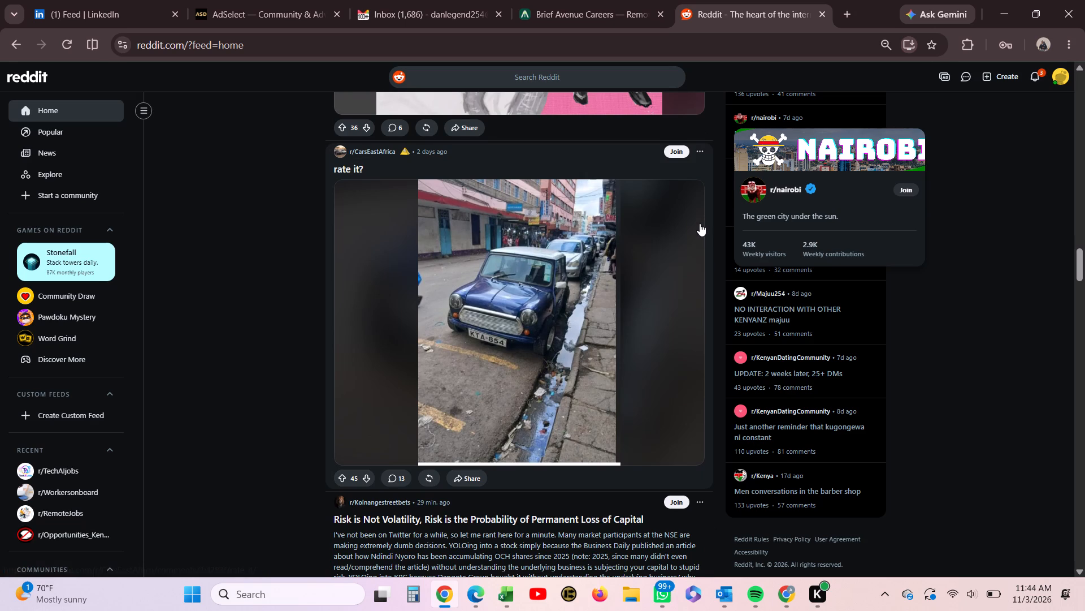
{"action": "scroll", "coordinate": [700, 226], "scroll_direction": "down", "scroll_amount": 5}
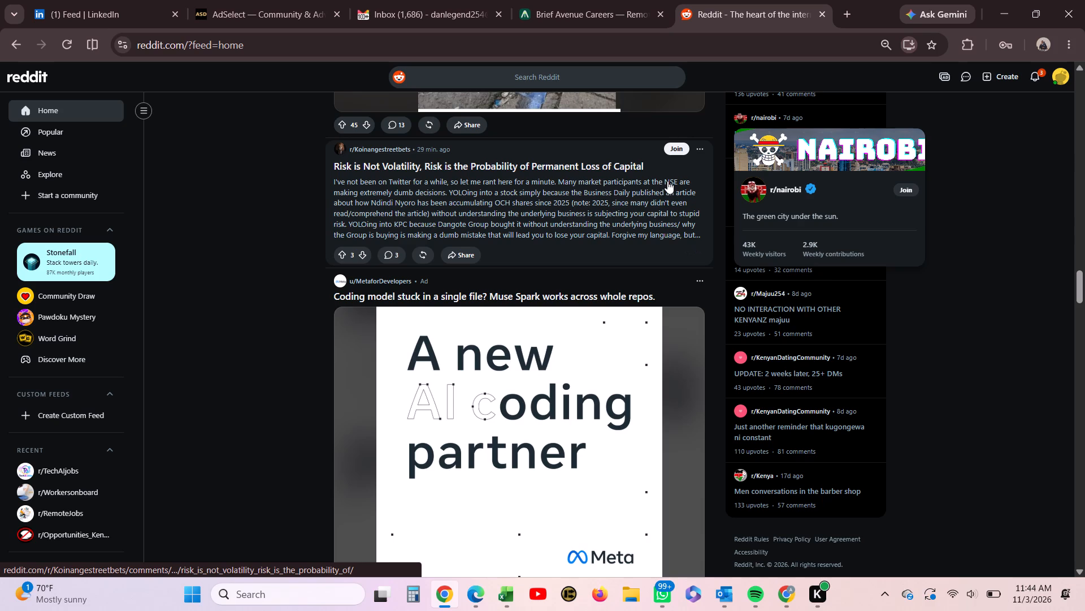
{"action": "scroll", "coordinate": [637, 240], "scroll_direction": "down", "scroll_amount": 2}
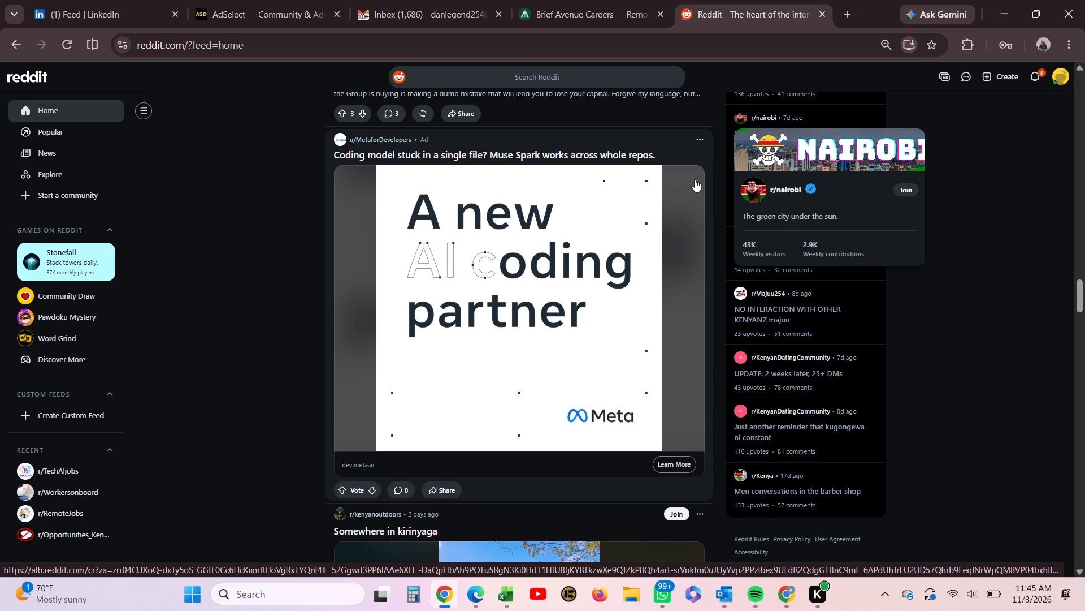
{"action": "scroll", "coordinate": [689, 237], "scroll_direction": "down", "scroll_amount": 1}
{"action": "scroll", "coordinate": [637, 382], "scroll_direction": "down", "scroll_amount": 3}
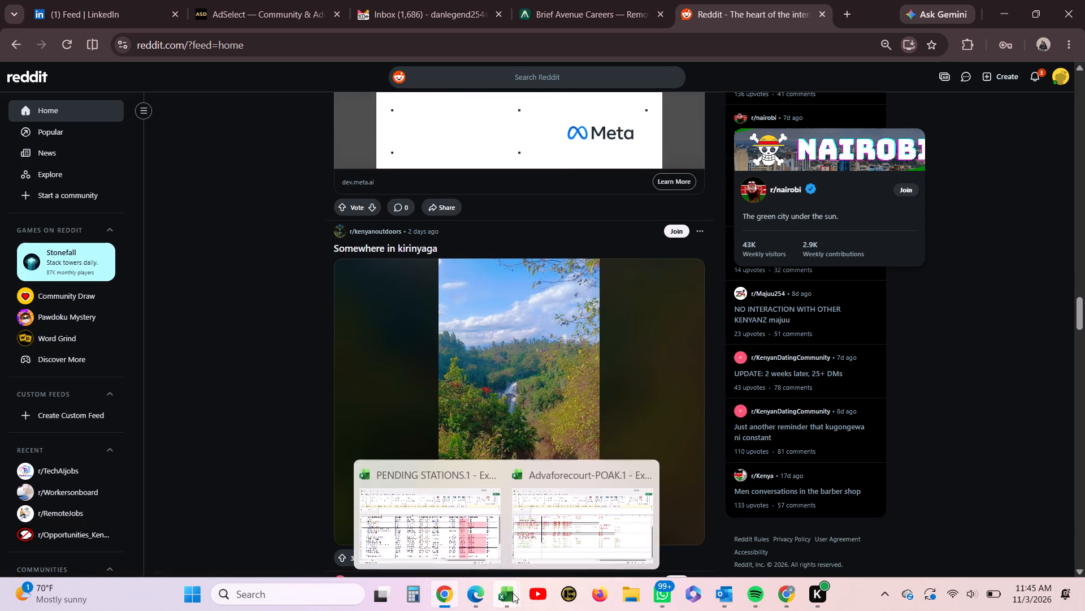
Switch from the browser back to the PENDING STATIONS.1 workbook in Excel.
{"action": "left_click", "coordinate": [465, 535]}
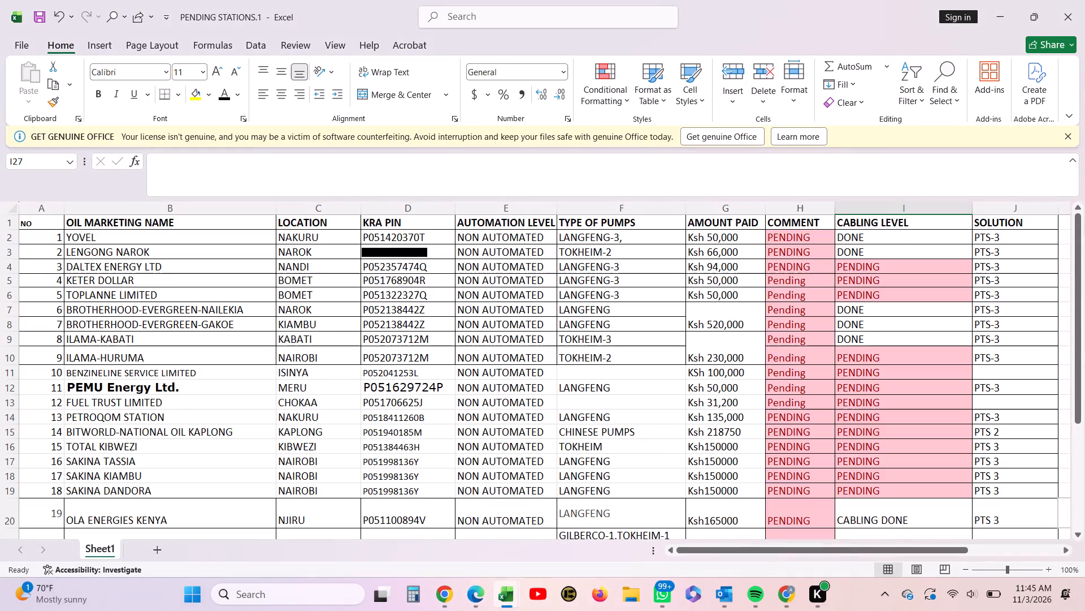
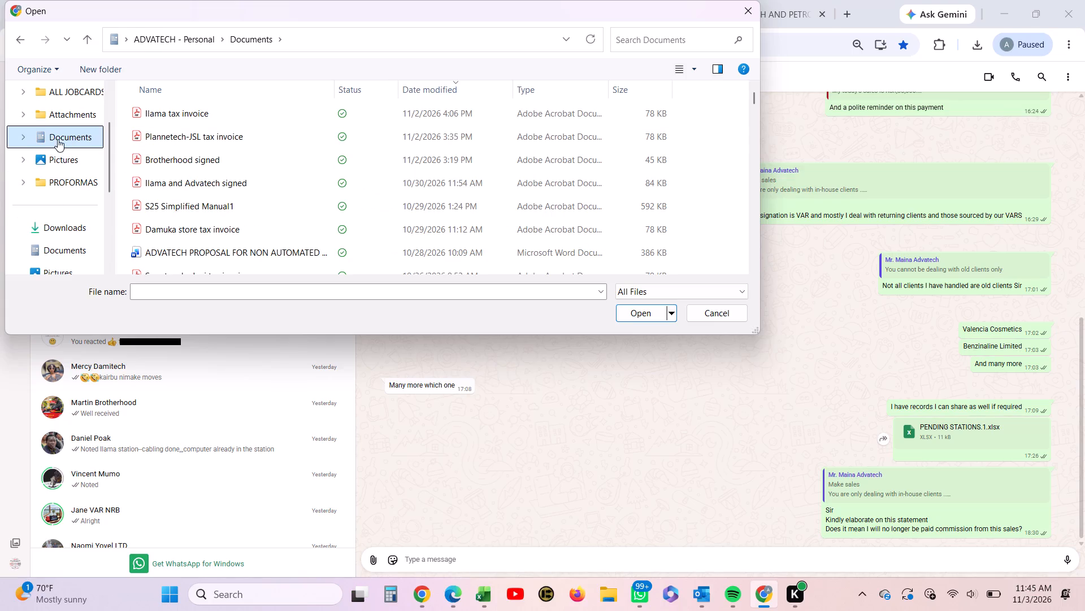
Browse to the Downloads folder to choose a file to attach to the open WhatsApp chat.
{"action": "scroll", "coordinate": [58, 139], "scroll_direction": "down", "scroll_amount": 1}
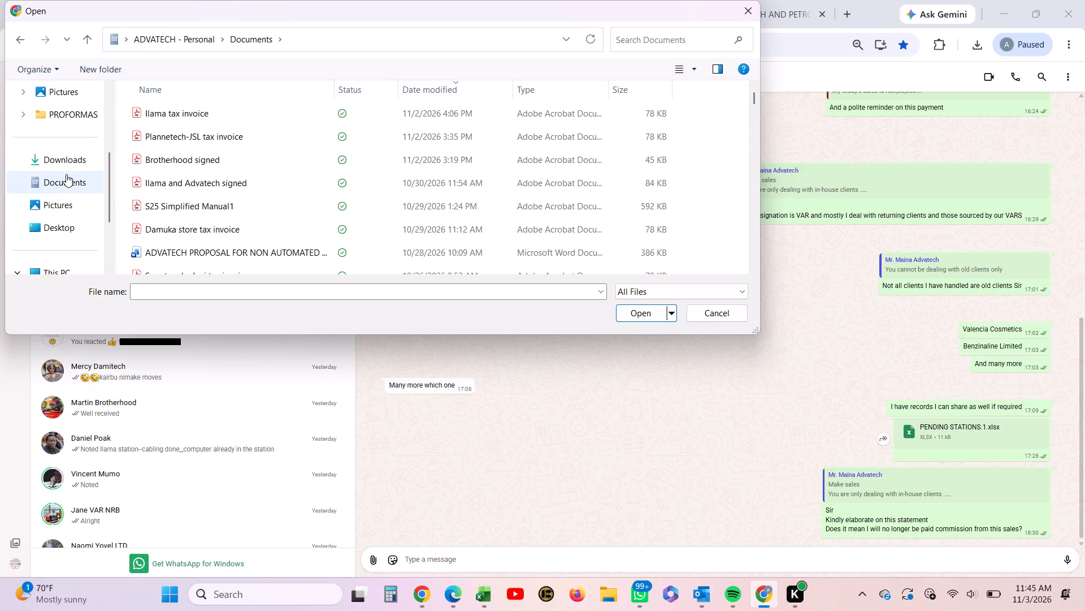
{"action": "left_click", "coordinate": [68, 159]}
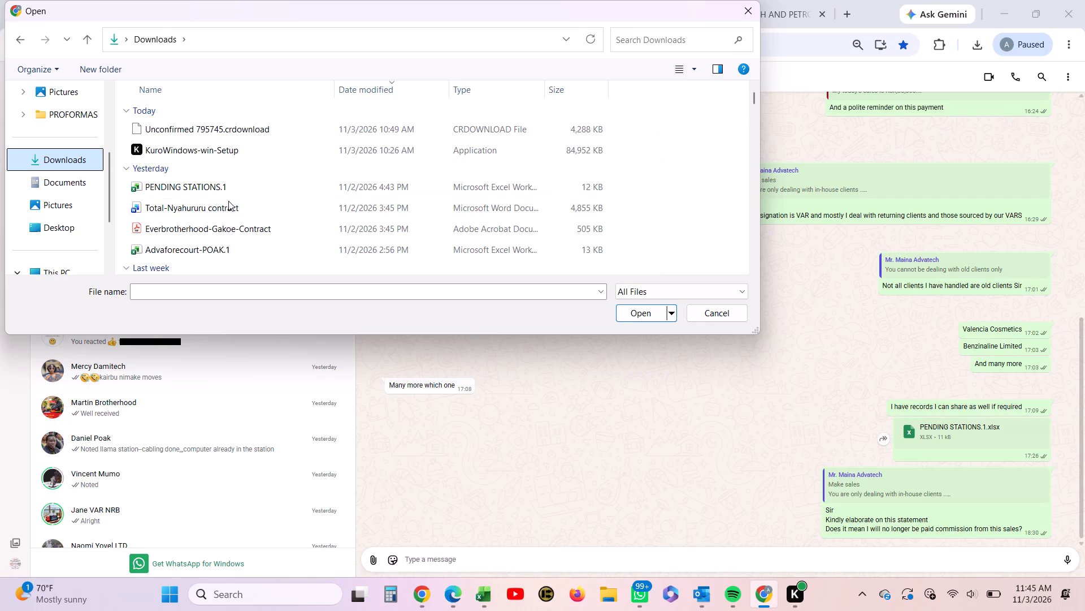
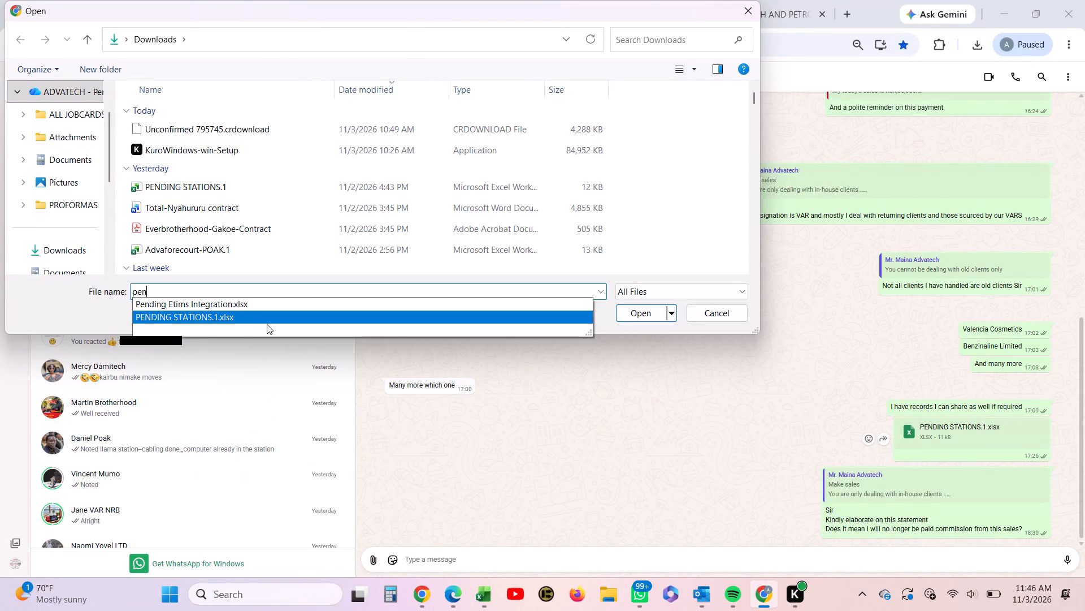
Choose PENDING STATIONS.1.xlsx from Downloads as the file to attach to the WhatsApp chat.
{"action": "left_click", "coordinate": [267, 324]}
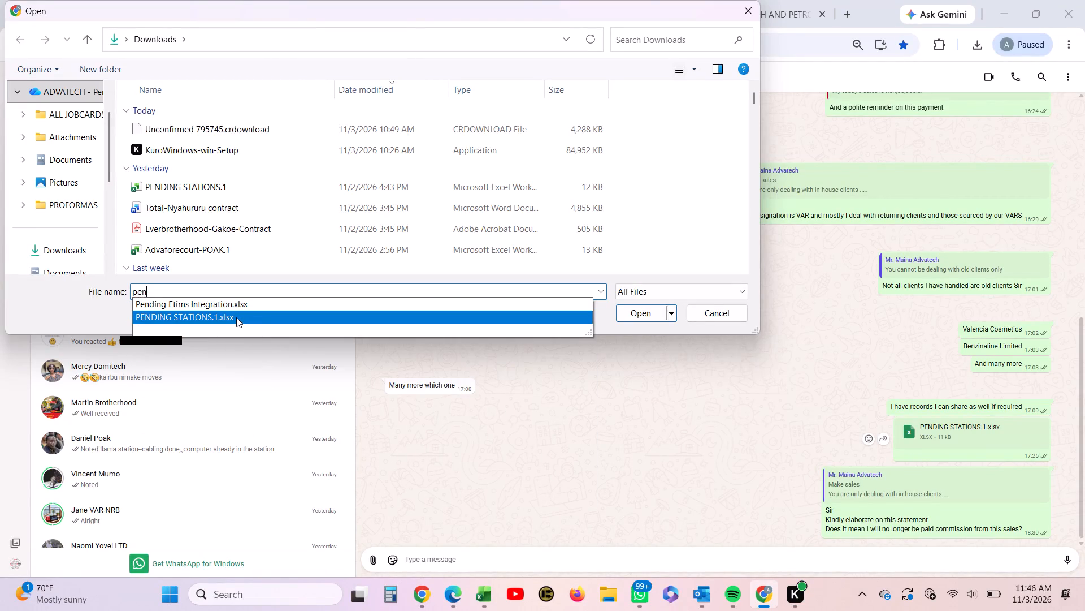
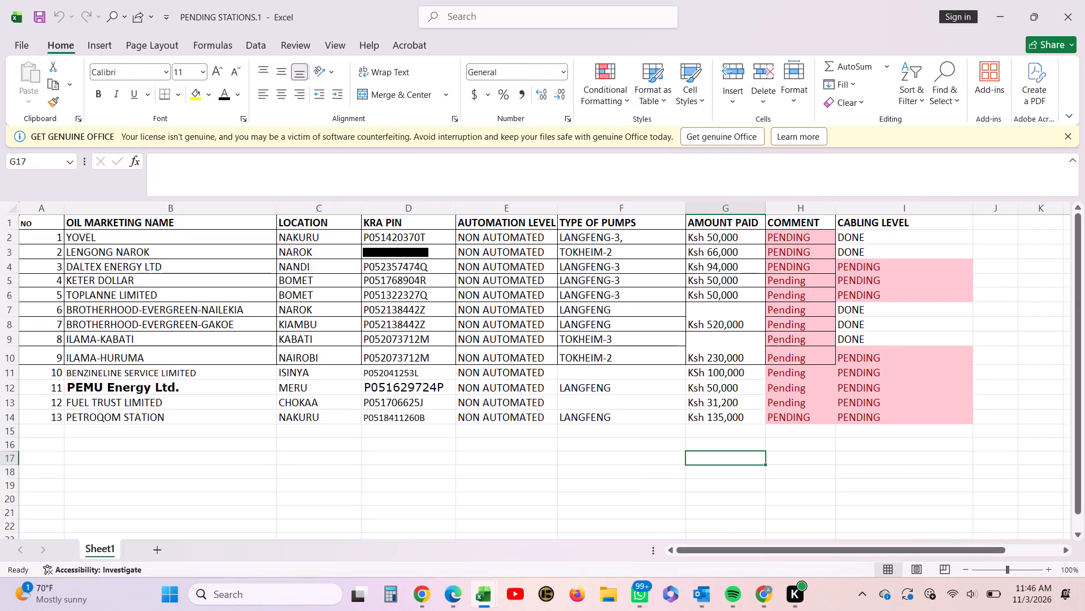
Look over the station table in PENDING STATIONS.1 once more and close that workbook, returning to Advaforecourt-POAK.1.
{"action": "scroll", "coordinate": [601, 330], "scroll_direction": "down", "scroll_amount": 3}
{"action": "scroll", "coordinate": [599, 344], "scroll_direction": "up", "scroll_amount": 14}
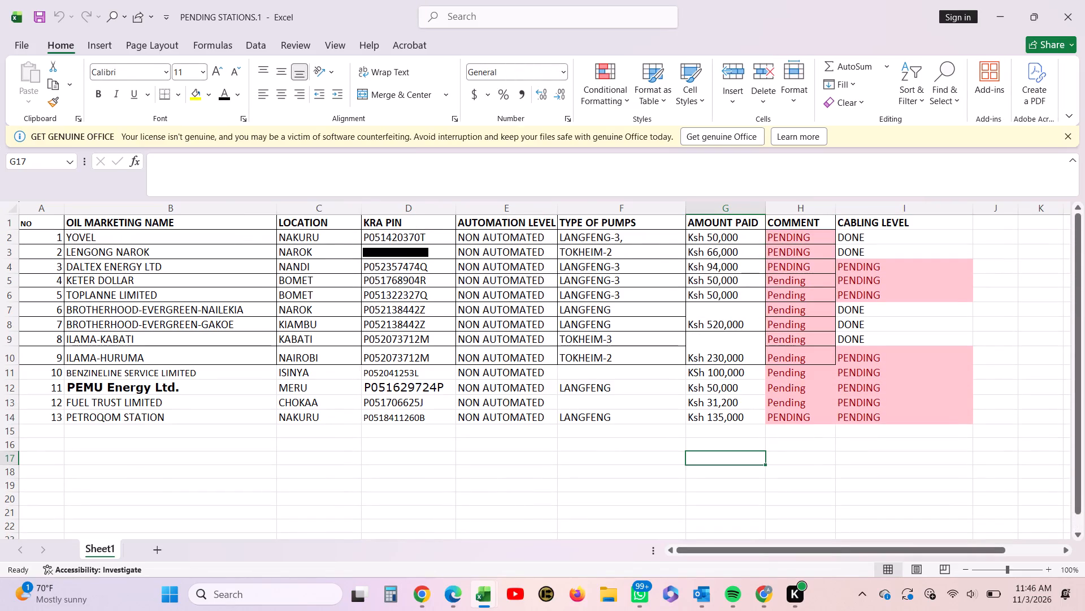
{"action": "scroll", "coordinate": [615, 294], "scroll_direction": "down", "scroll_amount": 5}
{"action": "scroll", "coordinate": [587, 323], "scroll_direction": "up", "scroll_amount": 3}
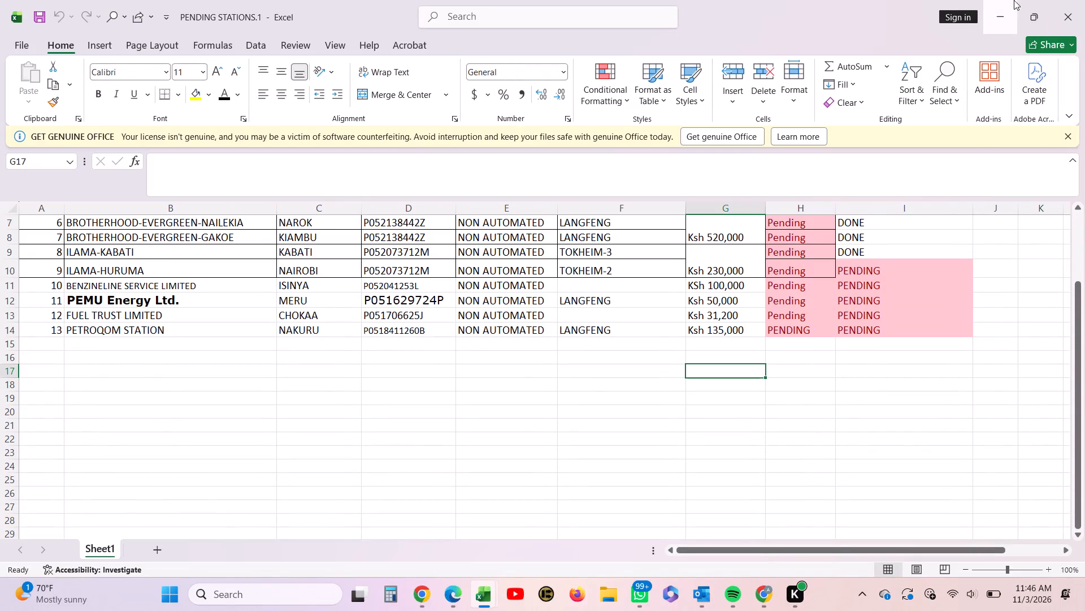
{"action": "left_click", "coordinate": [1071, 18]}
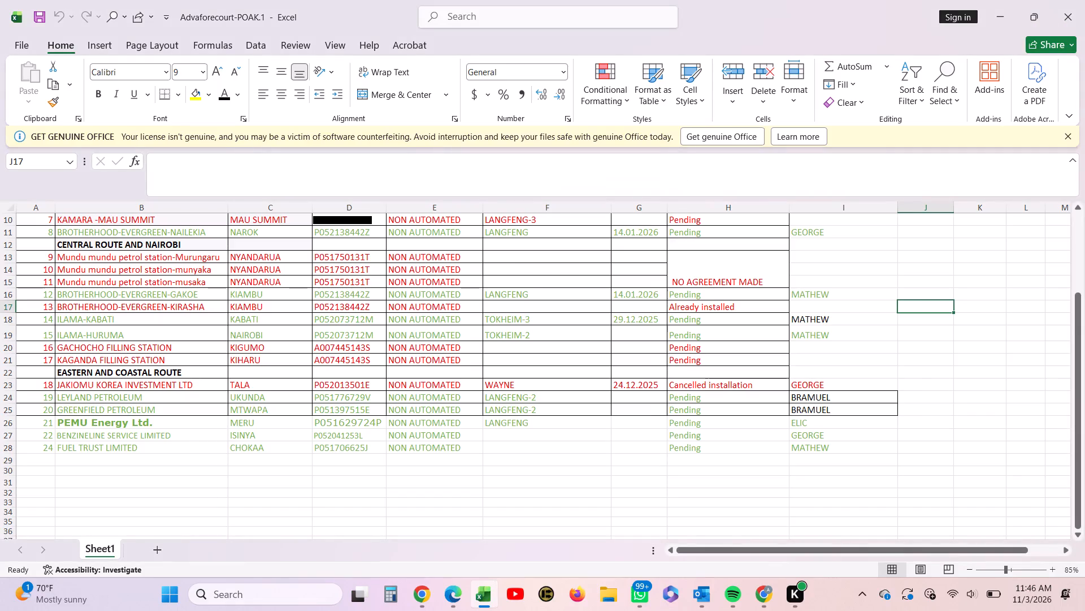
Search the computer for "pen", open the more recently modified PENDING STATIONS.1 workbook, and look through its station rows.
{"action": "left_click", "coordinate": [212, 592]}
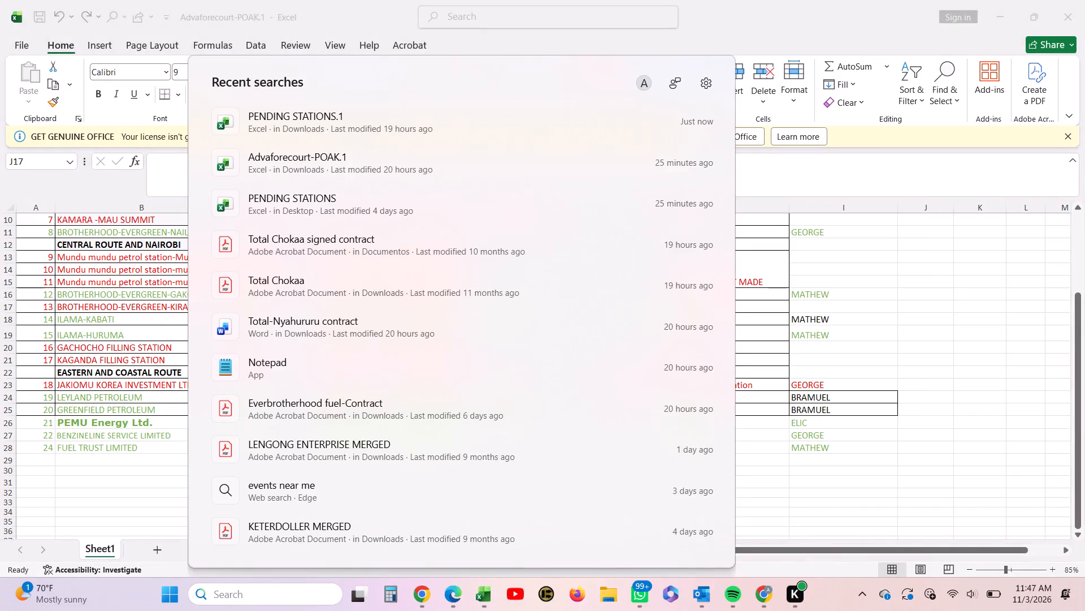
{"action": "type", "text": "pen"}
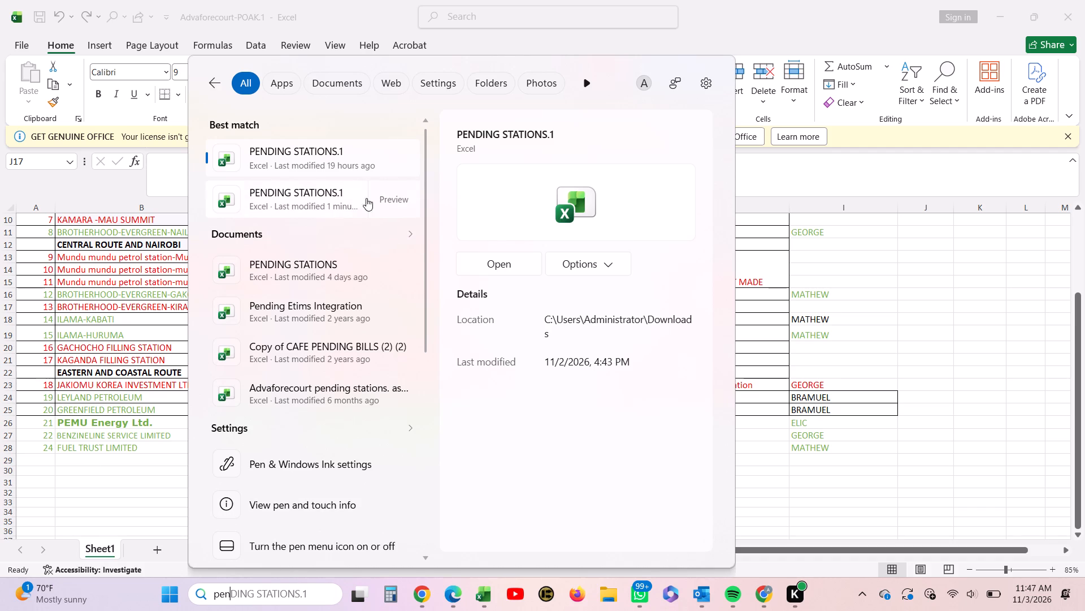
{"action": "left_click", "coordinate": [328, 204]}
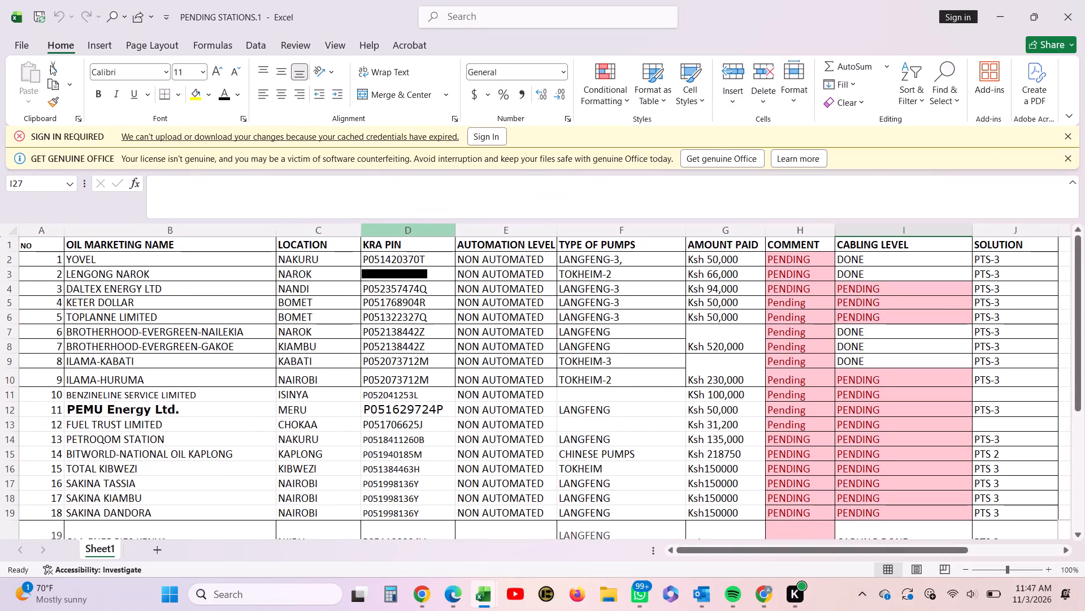
{"action": "scroll", "coordinate": [597, 345], "scroll_direction": "down", "scroll_amount": 2}
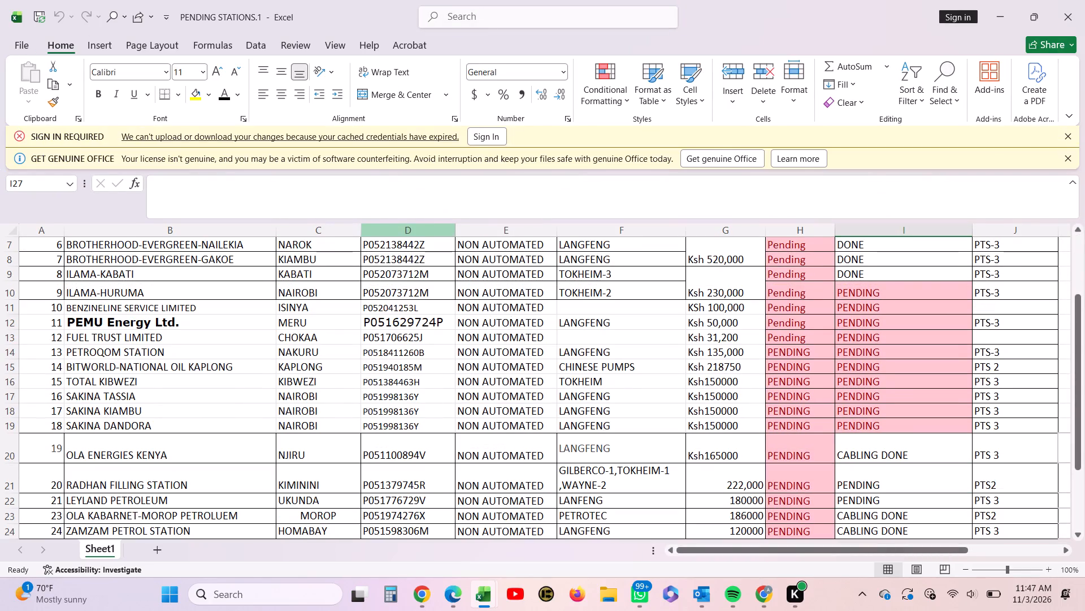
{"action": "scroll", "coordinate": [539, 347], "scroll_direction": "down", "scroll_amount": 3}
{"action": "scroll", "coordinate": [539, 347], "scroll_direction": "up", "scroll_amount": 4}
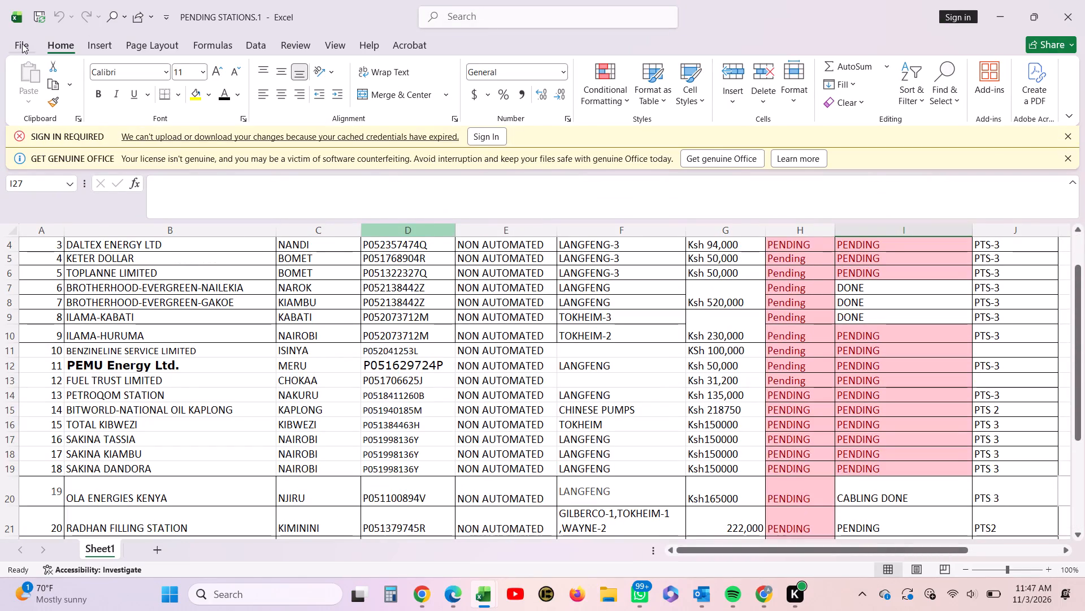
Save a copy of the workbook in the Downloads folder, extending the file name PENDING STATIONS.1 with a period.
{"action": "left_click", "coordinate": [22, 44]}
{"action": "left_click", "coordinate": [51, 239]}
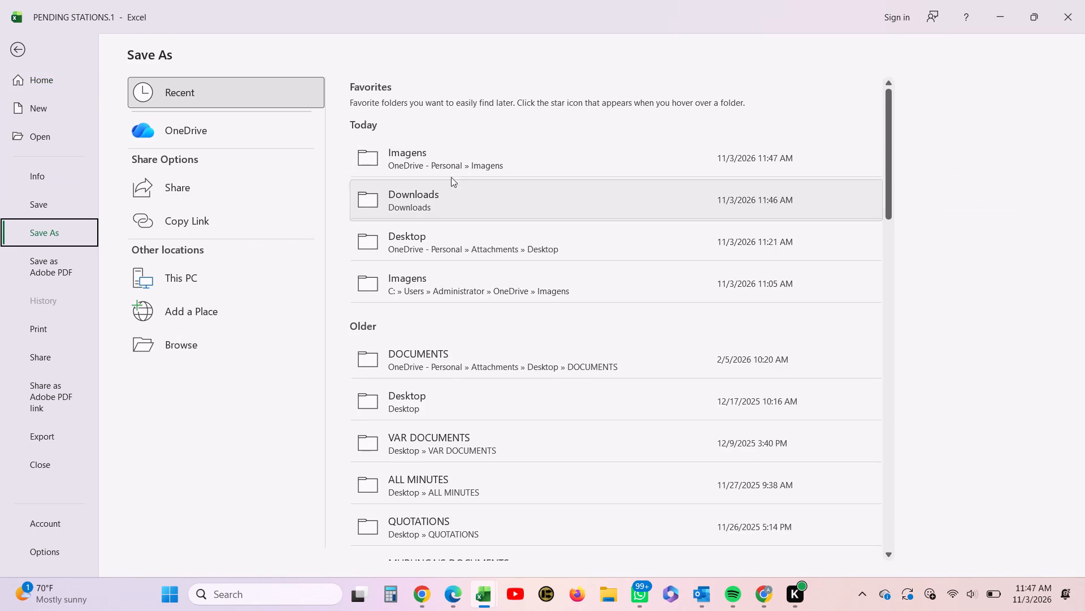
{"action": "left_click", "coordinate": [457, 208]}
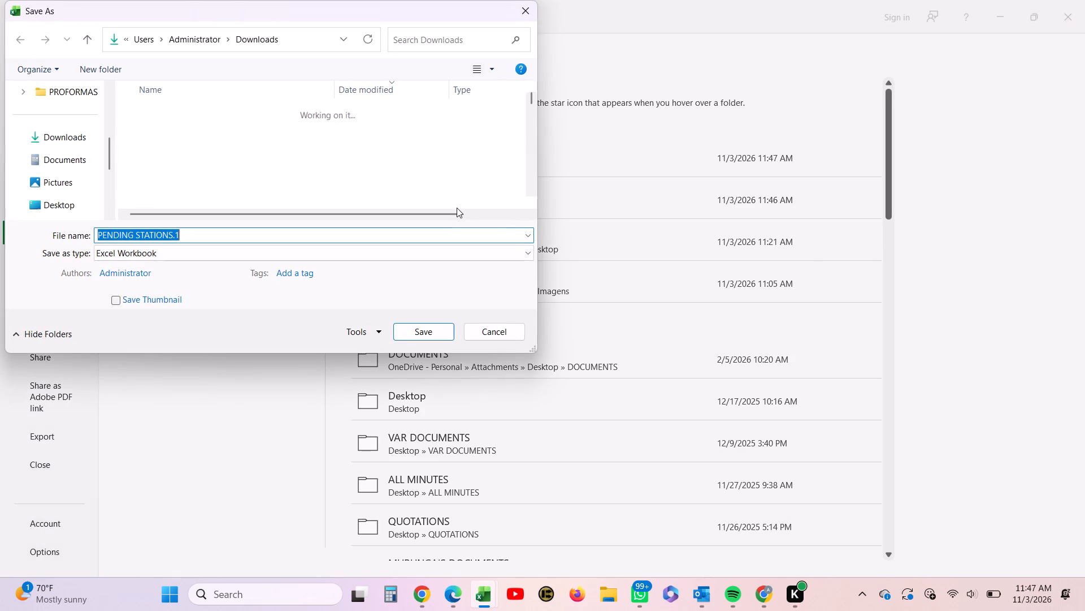
{"action": "left_click", "coordinate": [186, 232]}
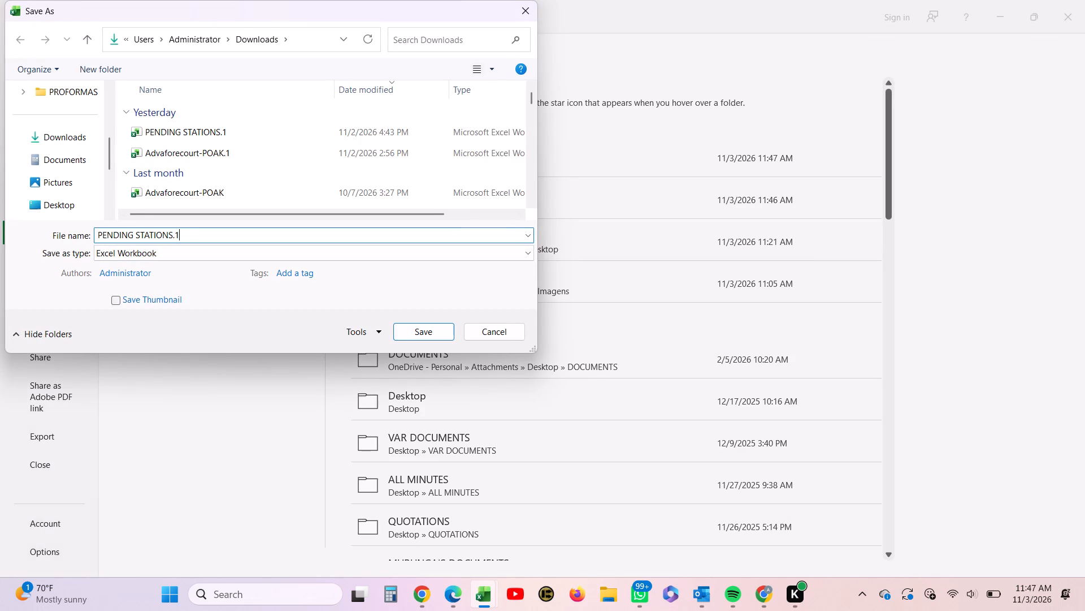
{"action": "key", "text": "period"}
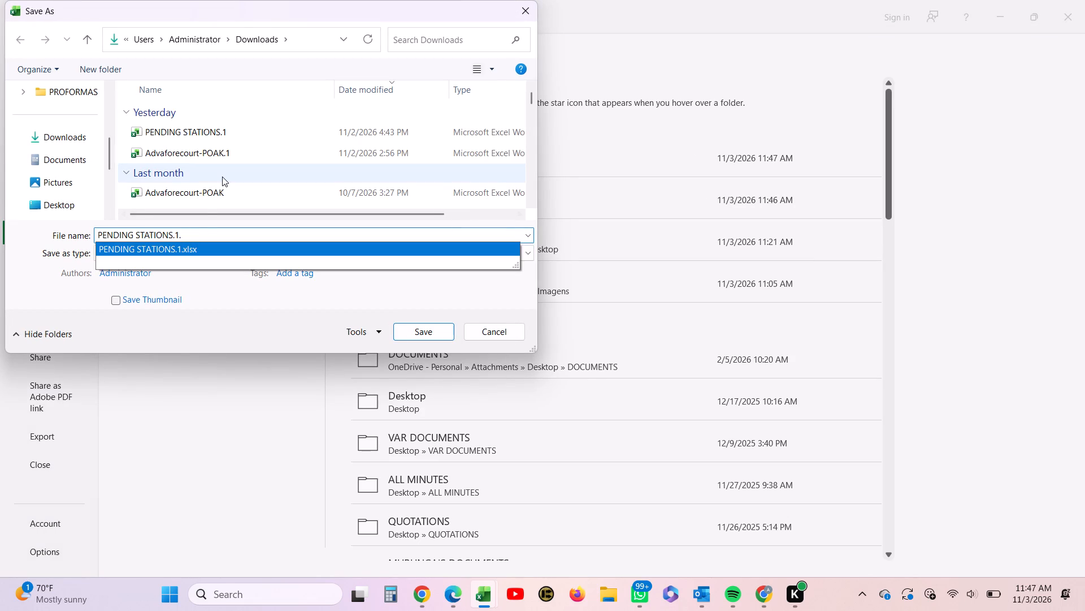